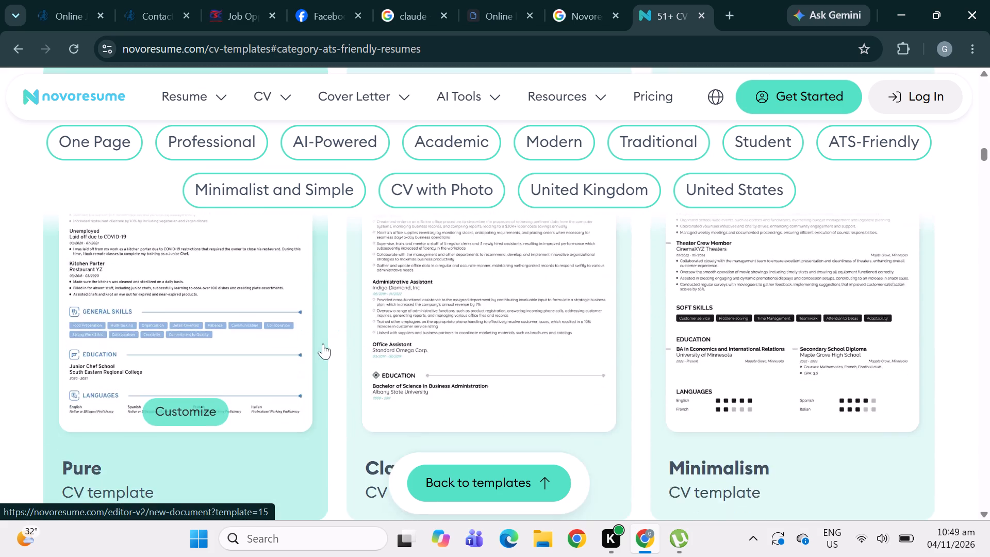
{"action": "scroll", "coordinate": [325, 341], "scroll_direction": "down", "scroll_amount": 14}
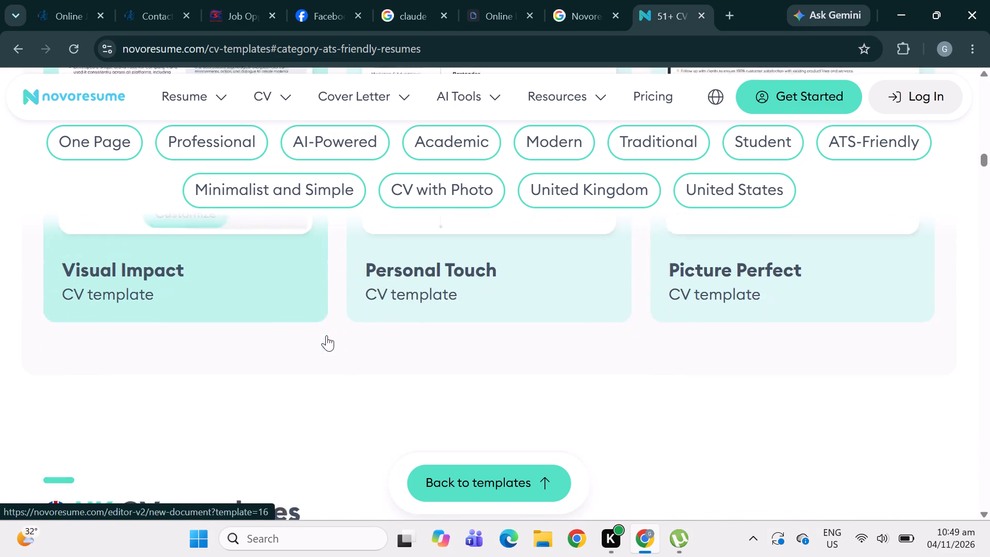
Examine Novoresume's UK CV templates, the matching cover letter templates, the expert reviews and the CV examples by profession.
{"action": "scroll", "coordinate": [327, 334], "scroll_direction": "down", "scroll_amount": 5}
{"action": "scroll", "coordinate": [370, 314], "scroll_direction": "down", "scroll_amount": 6}
{"action": "scroll", "coordinate": [378, 328], "scroll_direction": "up", "scroll_amount": 7}
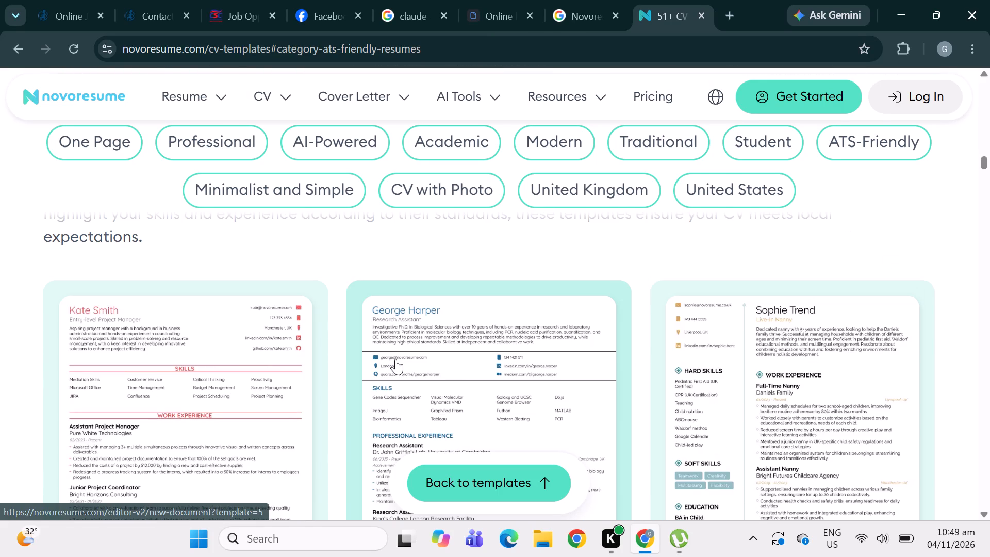
{"action": "scroll", "coordinate": [395, 359], "scroll_direction": "down", "scroll_amount": 17}
{"action": "scroll", "coordinate": [395, 348], "scroll_direction": "down", "scroll_amount": 4}
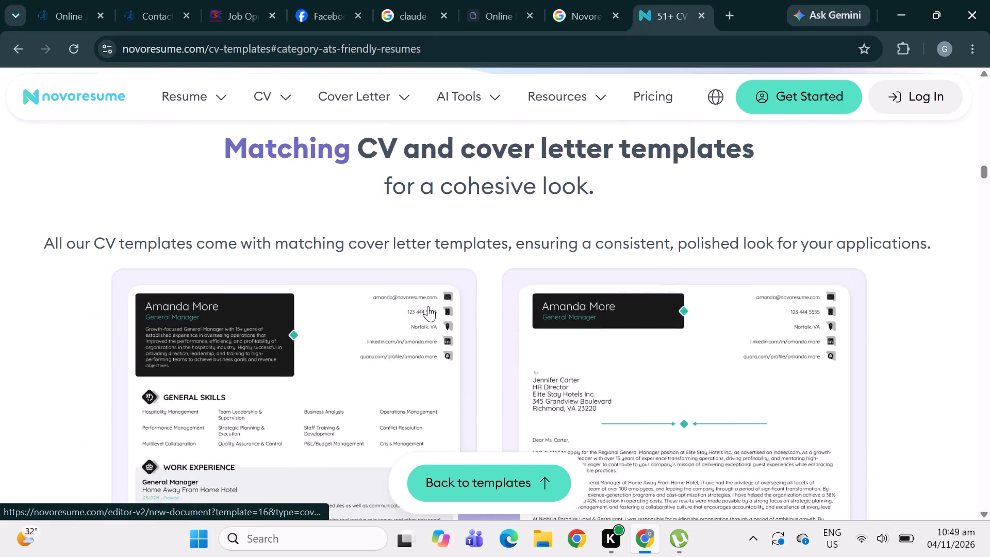
{"action": "scroll", "coordinate": [487, 306], "scroll_direction": "down", "scroll_amount": 15}
{"action": "scroll", "coordinate": [521, 281], "scroll_direction": "down", "scroll_amount": 11}
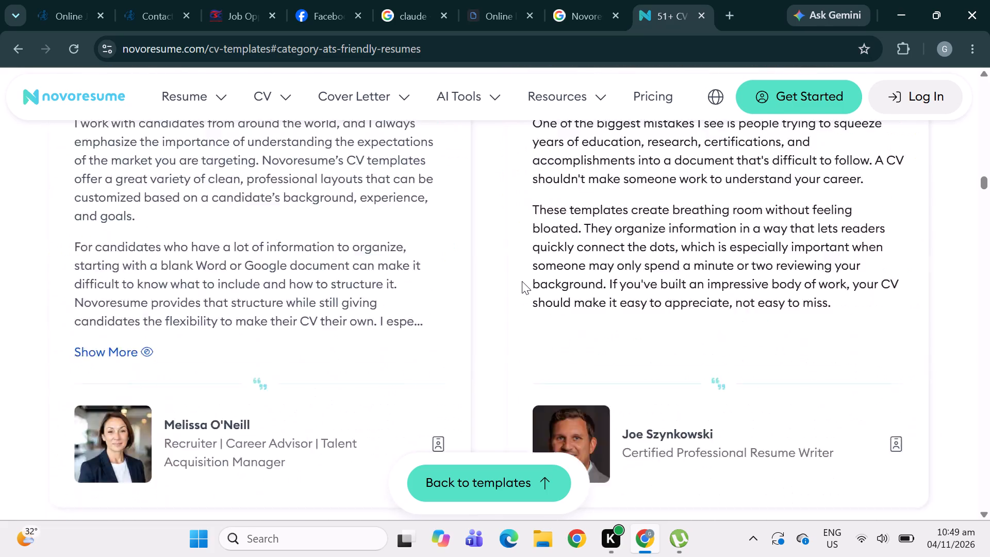
{"action": "scroll", "coordinate": [522, 281], "scroll_direction": "down", "scroll_amount": 13}
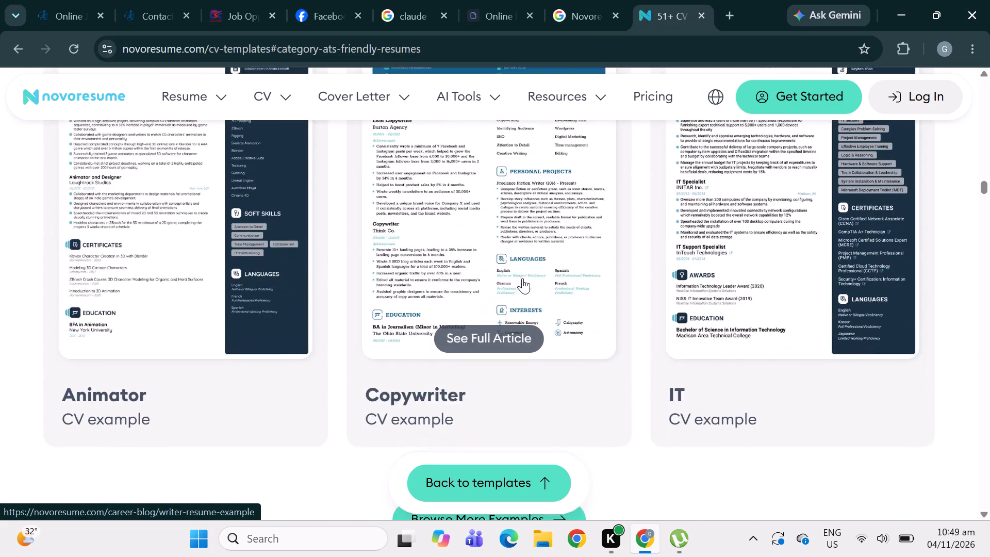
{"action": "scroll", "coordinate": [522, 278], "scroll_direction": "down", "scroll_amount": 12}
Open Zety's free online resume creator from the Google results in a new tab, replacing the Novoresume templates tab.
{"action": "left_click", "coordinate": [622, 0]}
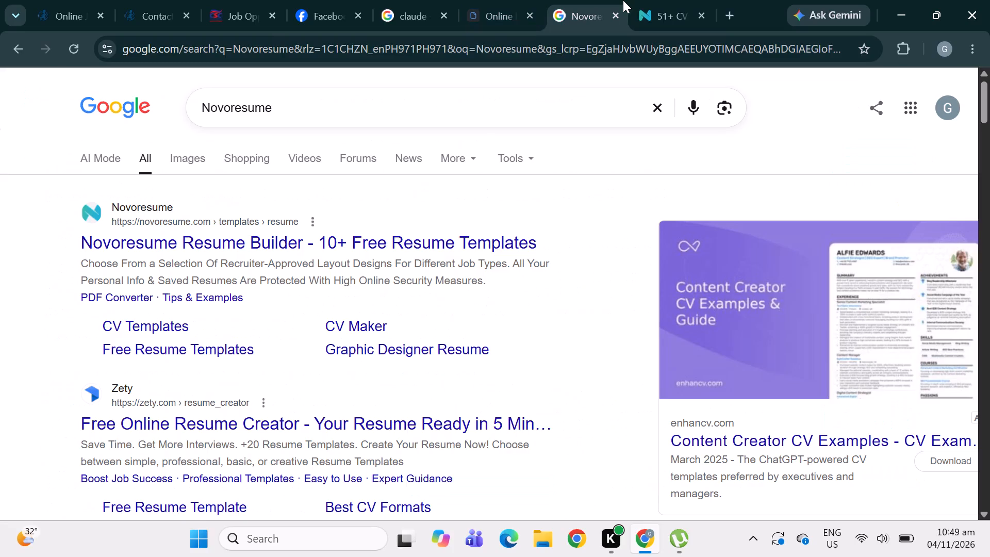
{"action": "scroll", "coordinate": [302, 273], "scroll_direction": "down", "scroll_amount": 2}
{"action": "right_click", "coordinate": [279, 265]}
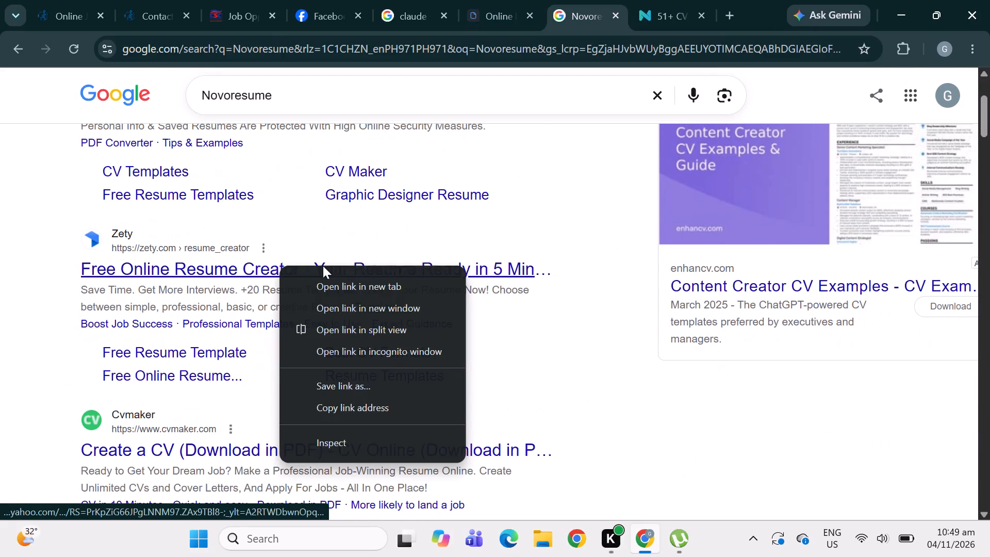
{"action": "left_click", "coordinate": [343, 275]}
{"action": "left_click", "coordinate": [699, 12]}
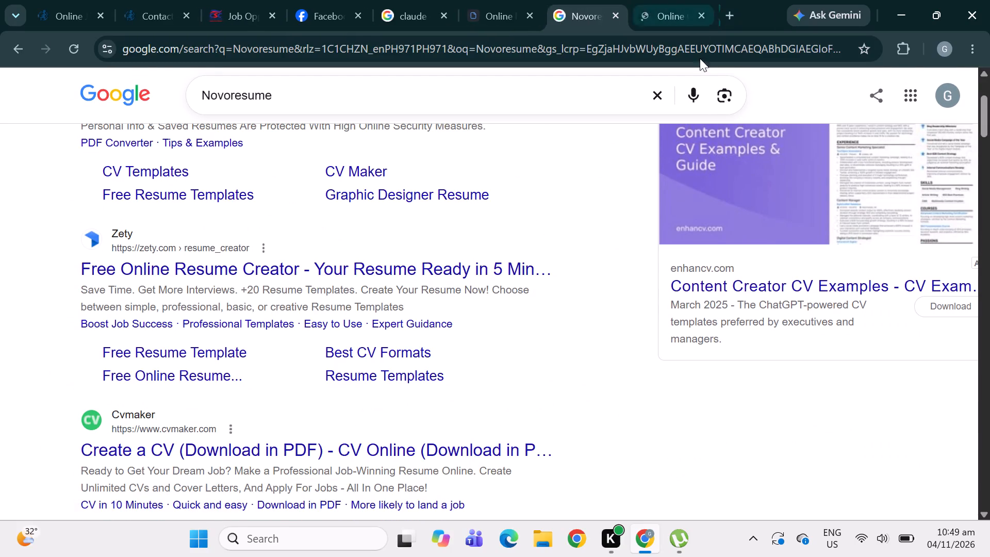
{"action": "left_click", "coordinate": [675, 0]}
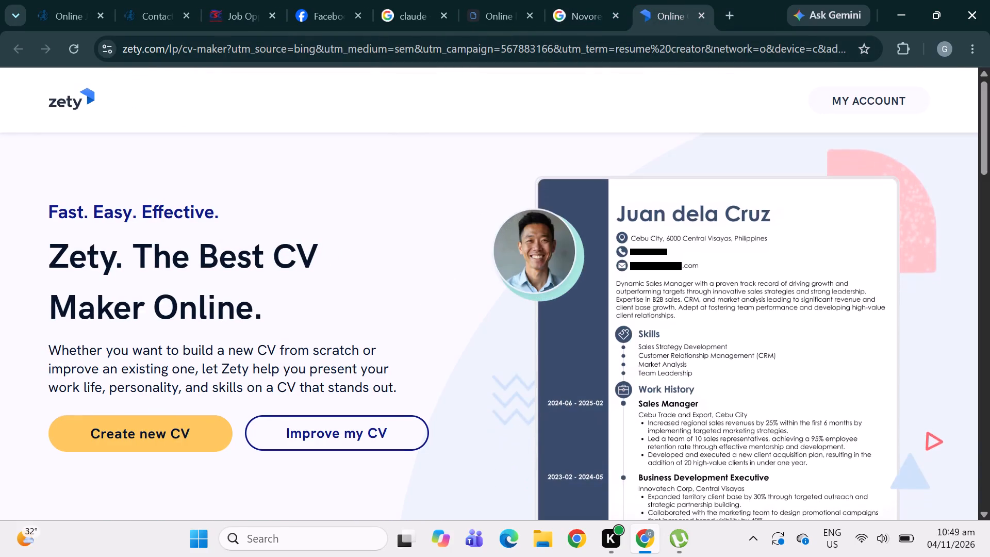
Start a new CV on Zety for a non-student with less than 3 years of experience, skipping the template-choosing help.
{"action": "left_click", "coordinate": [178, 431]}
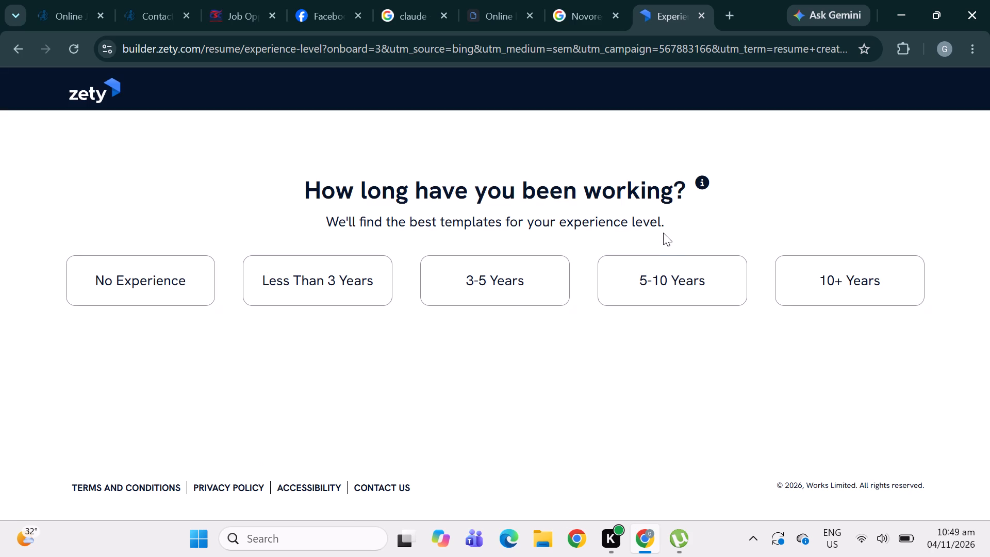
{"action": "left_click", "coordinate": [338, 272]}
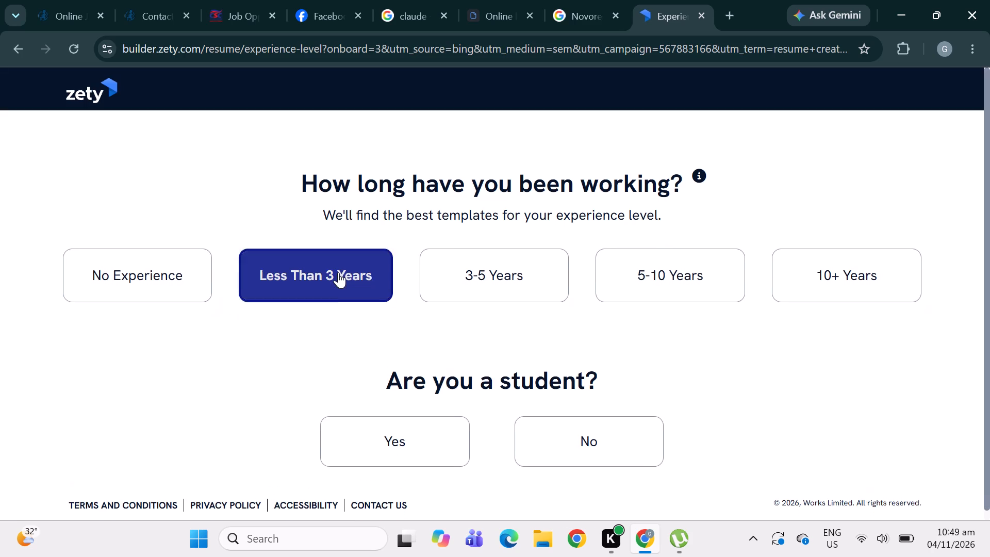
{"action": "left_click", "coordinate": [546, 425]}
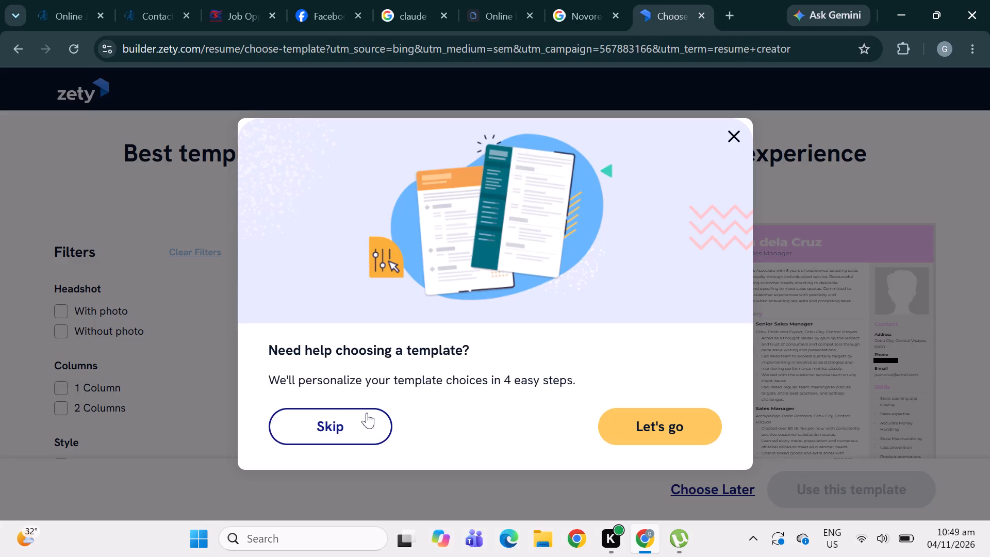
{"action": "left_click", "coordinate": [364, 420]}
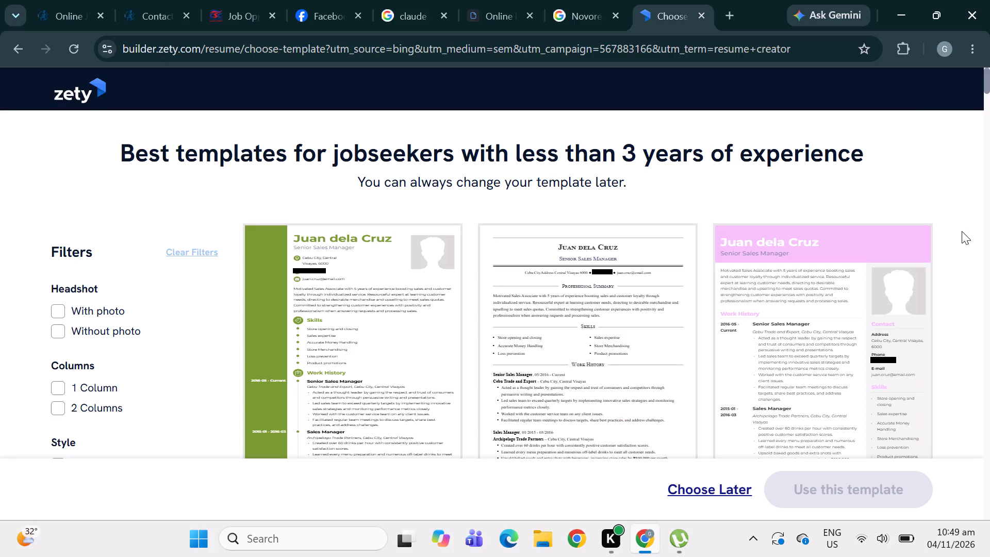
Examine Zety's CV templates for jobseekers with less than 3 years of experience, comparing the recommended and other designs.
{"action": "scroll", "coordinate": [962, 232], "scroll_direction": "down", "scroll_amount": 2}
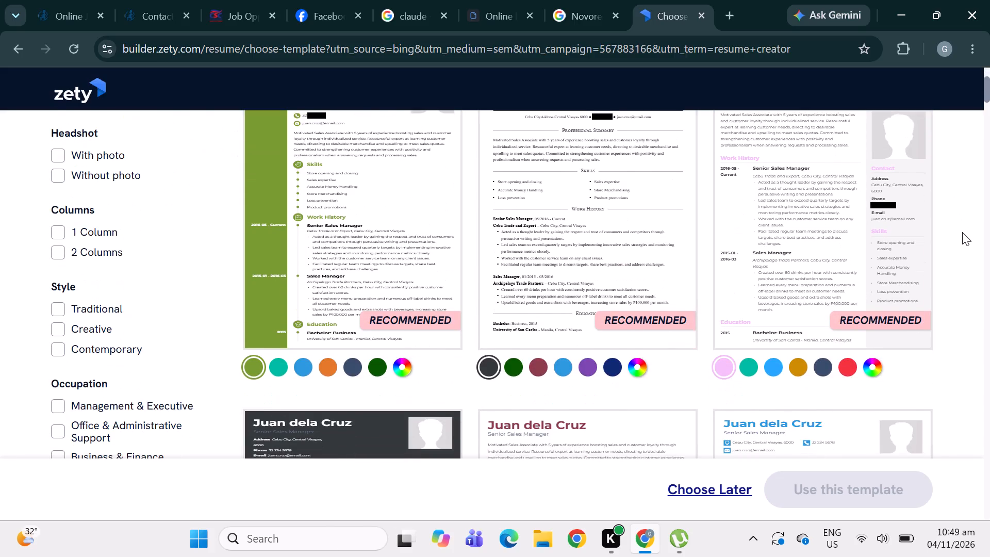
{"action": "scroll", "coordinate": [962, 232], "scroll_direction": "down", "scroll_amount": 6}
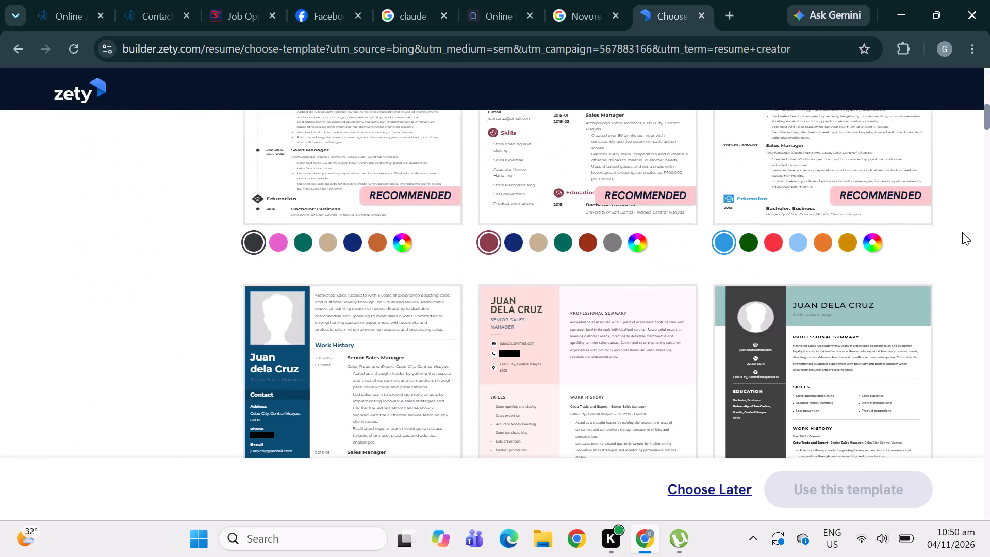
{"action": "scroll", "coordinate": [962, 232], "scroll_direction": "down", "scroll_amount": 7}
{"action": "scroll", "coordinate": [962, 234], "scroll_direction": "up", "scroll_amount": 2}
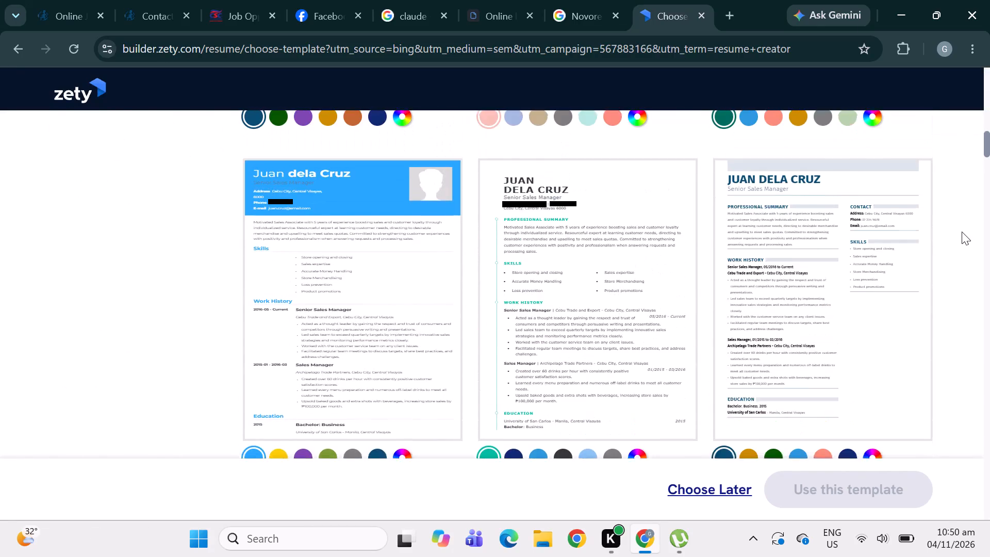
{"action": "scroll", "coordinate": [962, 232], "scroll_direction": "down", "scroll_amount": 16}
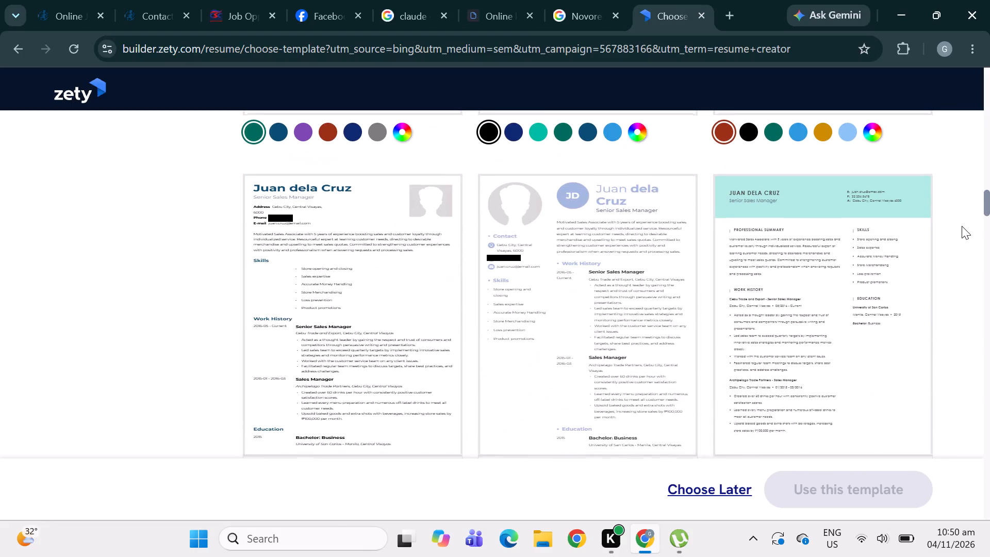
{"action": "scroll", "coordinate": [962, 226], "scroll_direction": "down", "scroll_amount": 15}
{"action": "scroll", "coordinate": [961, 223], "scroll_direction": "up", "scroll_amount": 4}
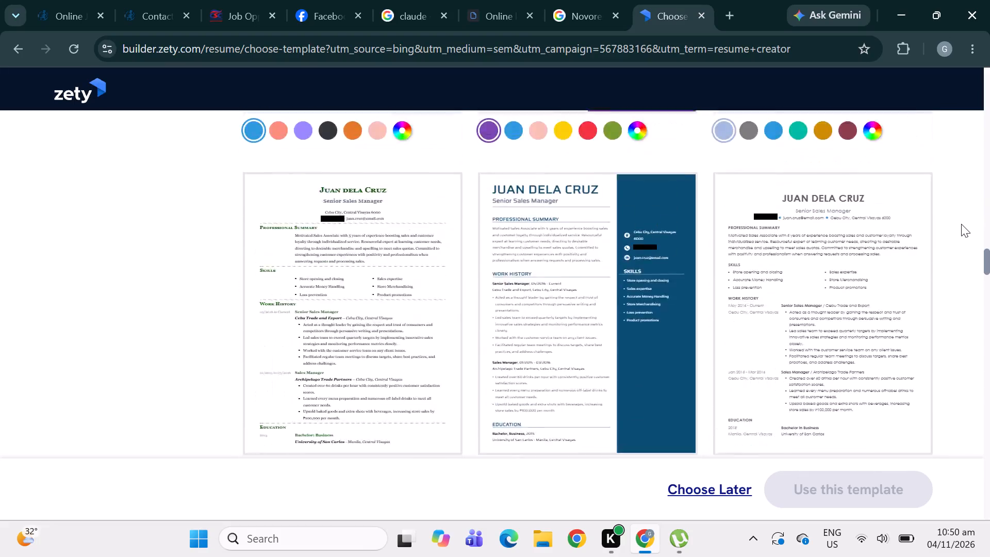
{"action": "scroll", "coordinate": [961, 224], "scroll_direction": "up", "scroll_amount": 1}
{"action": "scroll", "coordinate": [961, 222], "scroll_direction": "down", "scroll_amount": 9}
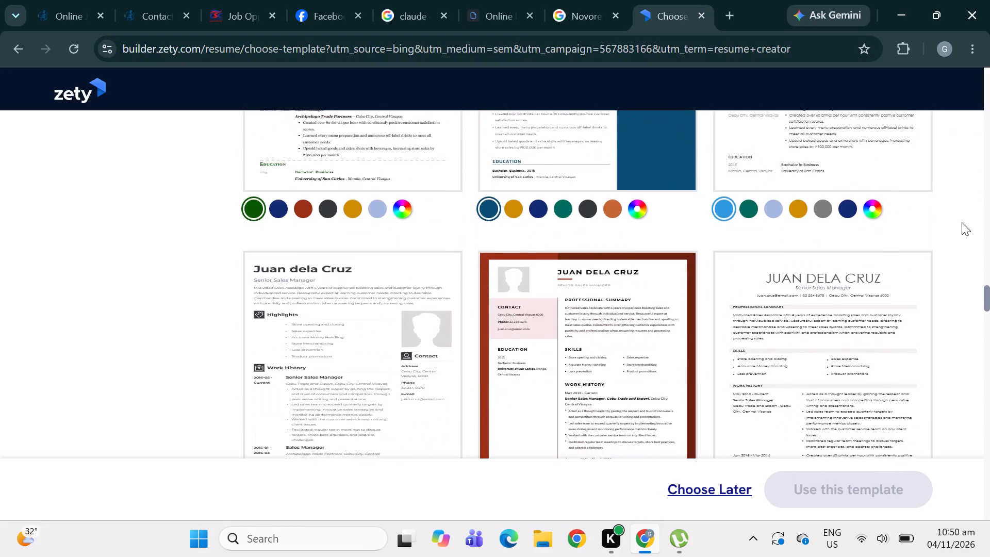
{"action": "scroll", "coordinate": [960, 244], "scroll_direction": "down", "scroll_amount": 6}
{"action": "scroll", "coordinate": [968, 314], "scroll_direction": "down", "scroll_amount": 2}
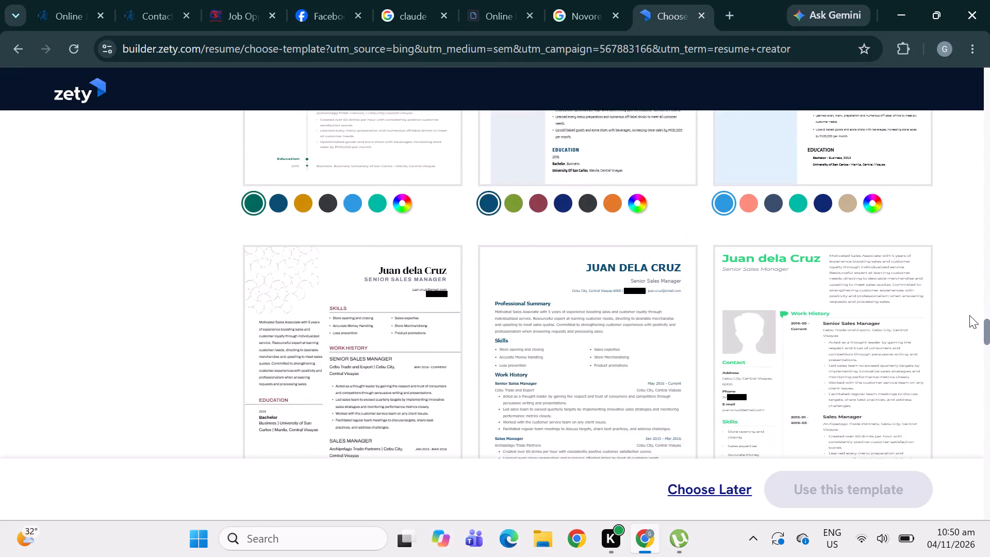
{"action": "scroll", "coordinate": [969, 313], "scroll_direction": "up", "scroll_amount": 20}
{"action": "scroll", "coordinate": [969, 313], "scroll_direction": "up", "scroll_amount": 20}
{"action": "scroll", "coordinate": [969, 313], "scroll_direction": "up", "scroll_amount": 2}
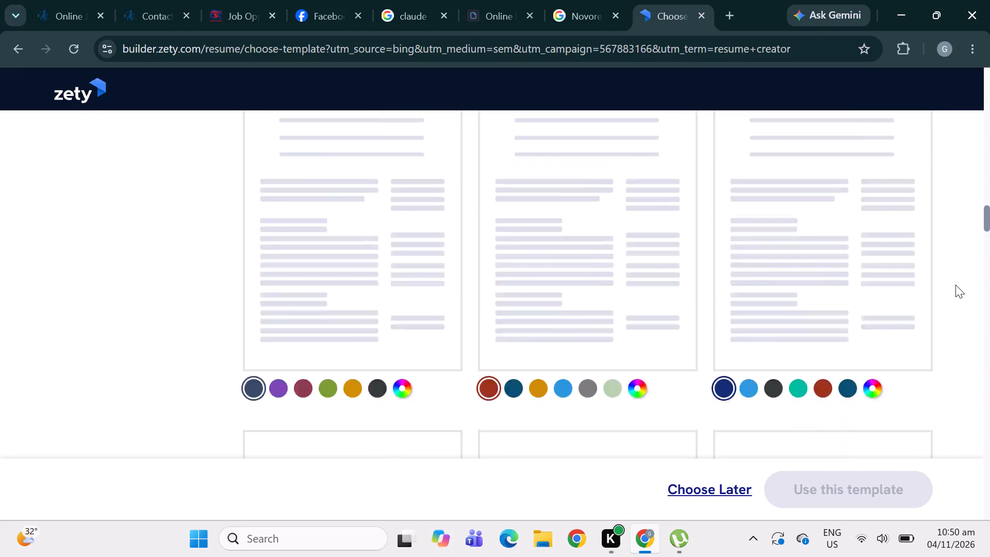
{"action": "scroll", "coordinate": [955, 285], "scroll_direction": "up", "scroll_amount": 16}
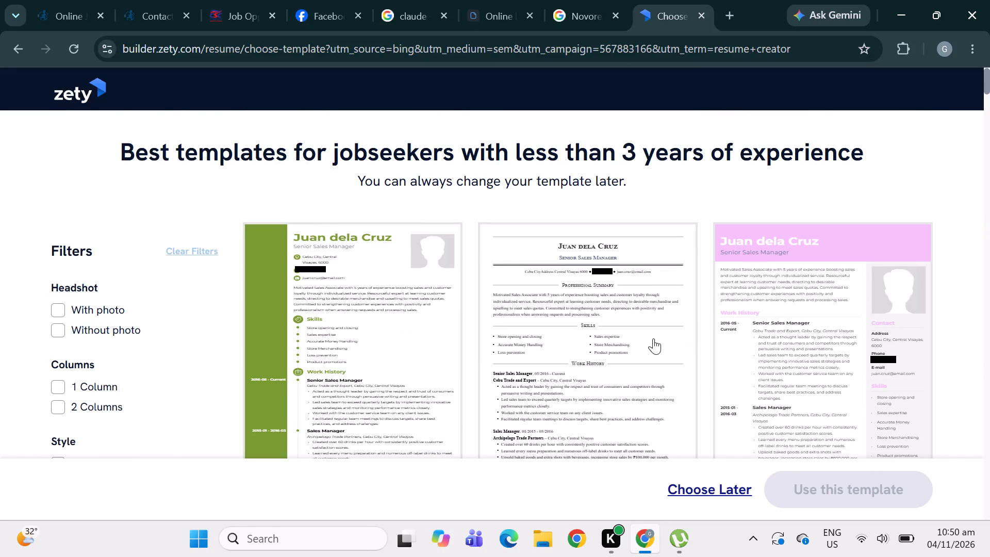
Select the recommended black-and-white template with the centred name and no photo.
{"action": "left_click", "coordinate": [652, 337]}
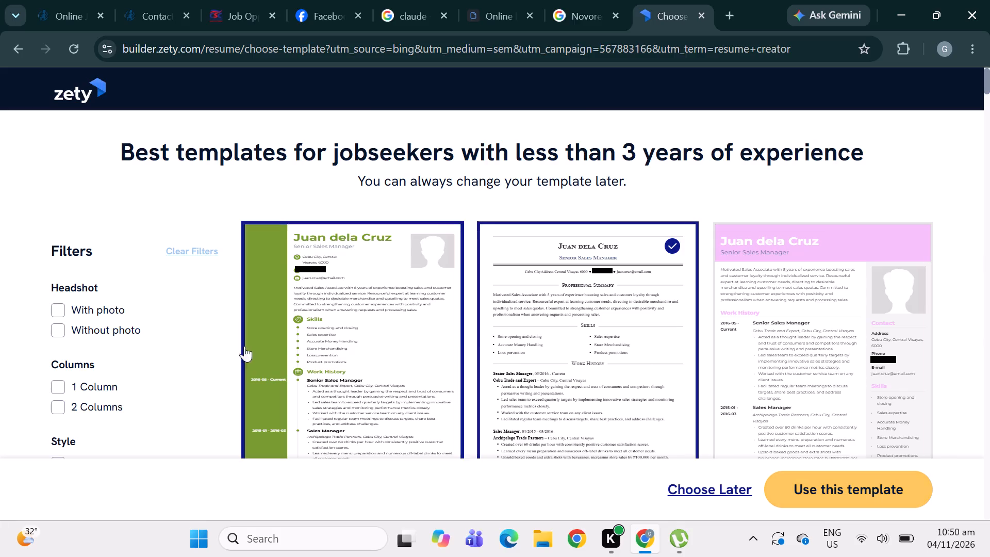
Filter the templates to those without photo and with 1 column.
{"action": "scroll", "coordinate": [194, 354], "scroll_direction": "down", "scroll_amount": 3}
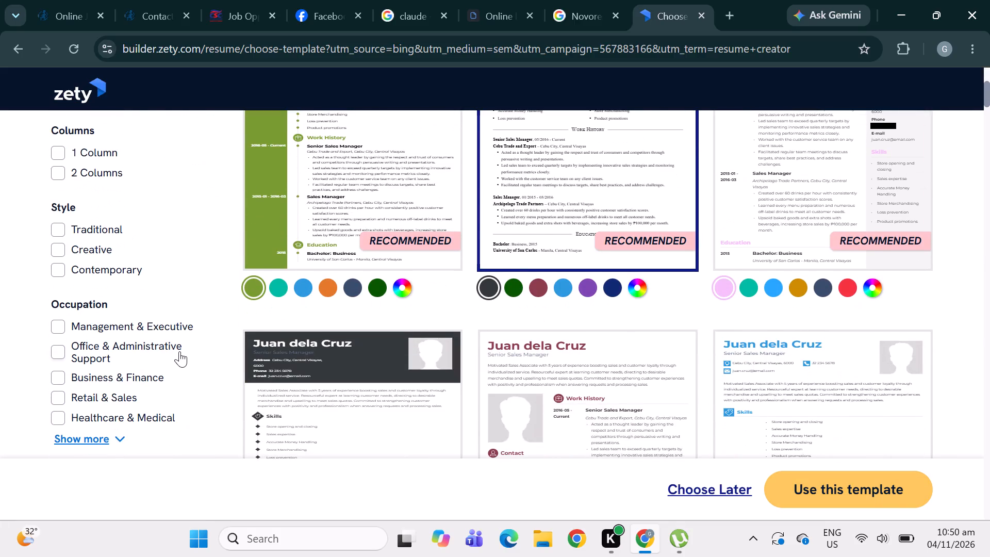
{"action": "scroll", "coordinate": [179, 350], "scroll_direction": "up", "scroll_amount": 3}
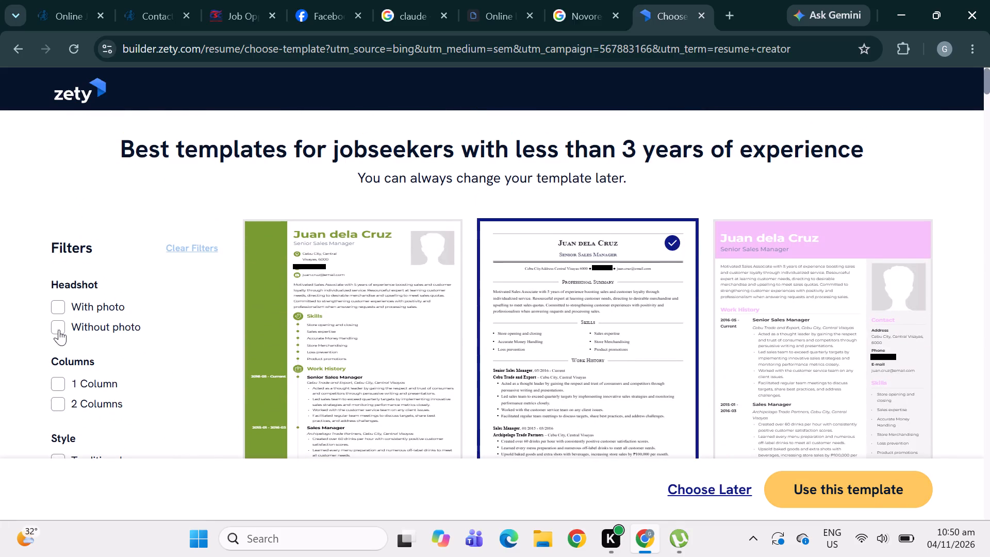
{"action": "left_click", "coordinate": [51, 332]}
{"action": "left_click", "coordinate": [56, 332]}
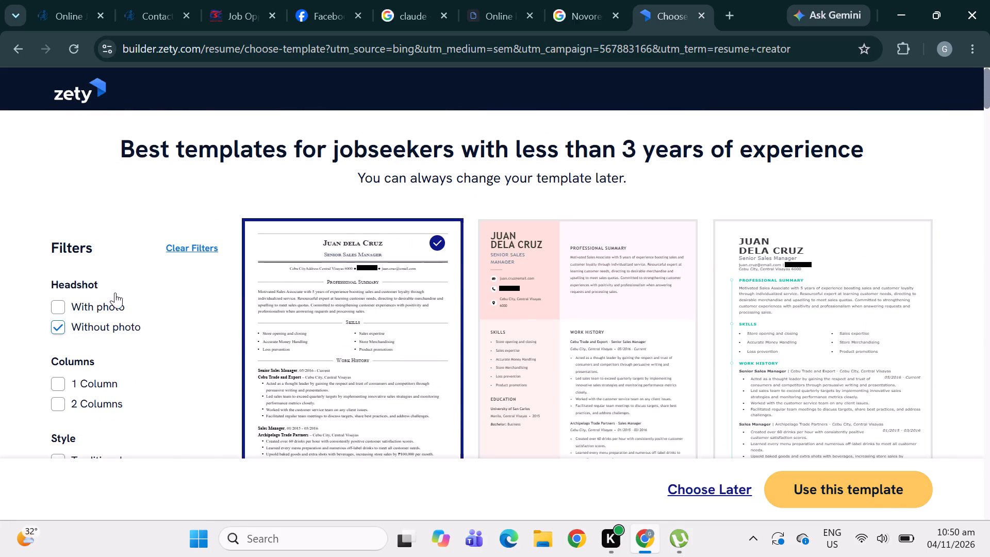
{"action": "left_click", "coordinate": [61, 327]}
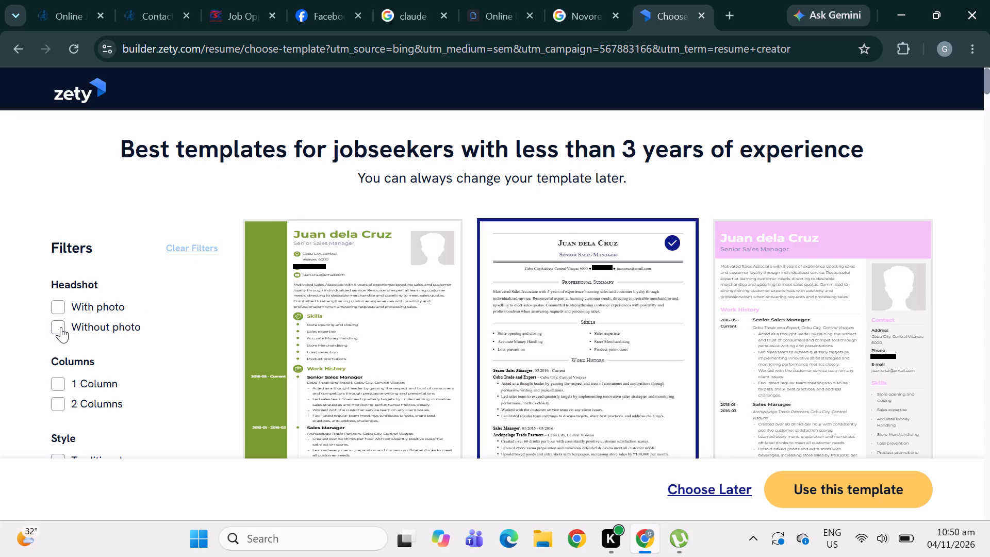
{"action": "scroll", "coordinate": [104, 329], "scroll_direction": "down", "scroll_amount": 1}
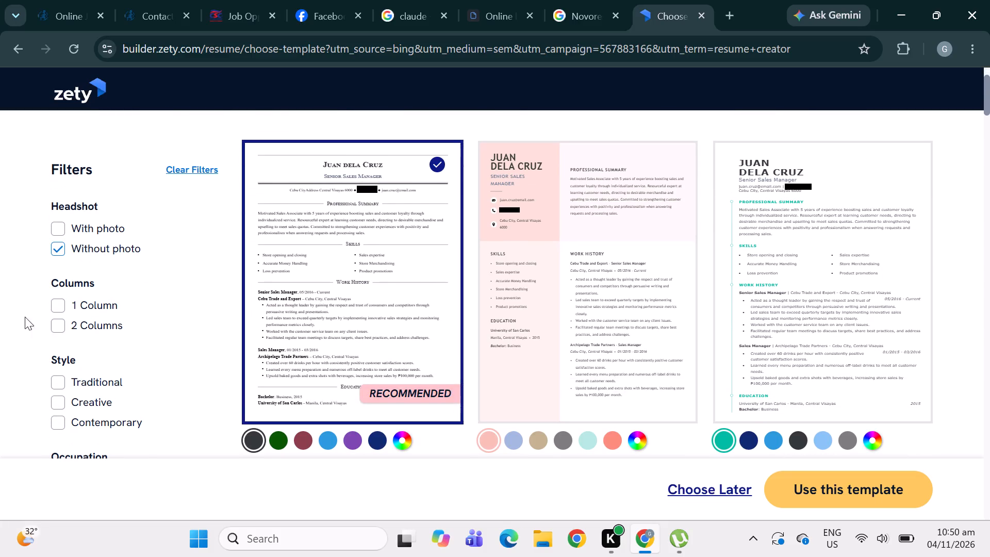
{"action": "left_click", "coordinate": [58, 308]}
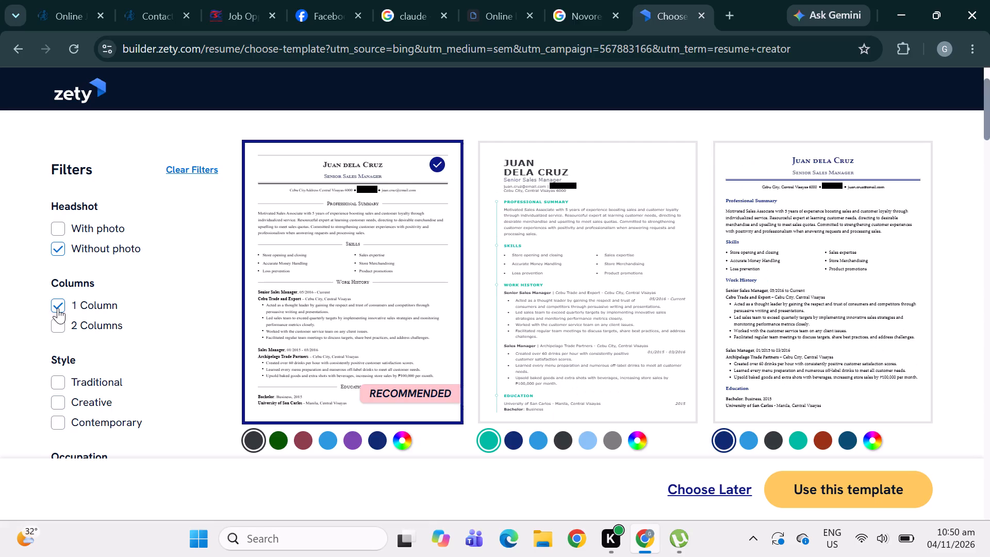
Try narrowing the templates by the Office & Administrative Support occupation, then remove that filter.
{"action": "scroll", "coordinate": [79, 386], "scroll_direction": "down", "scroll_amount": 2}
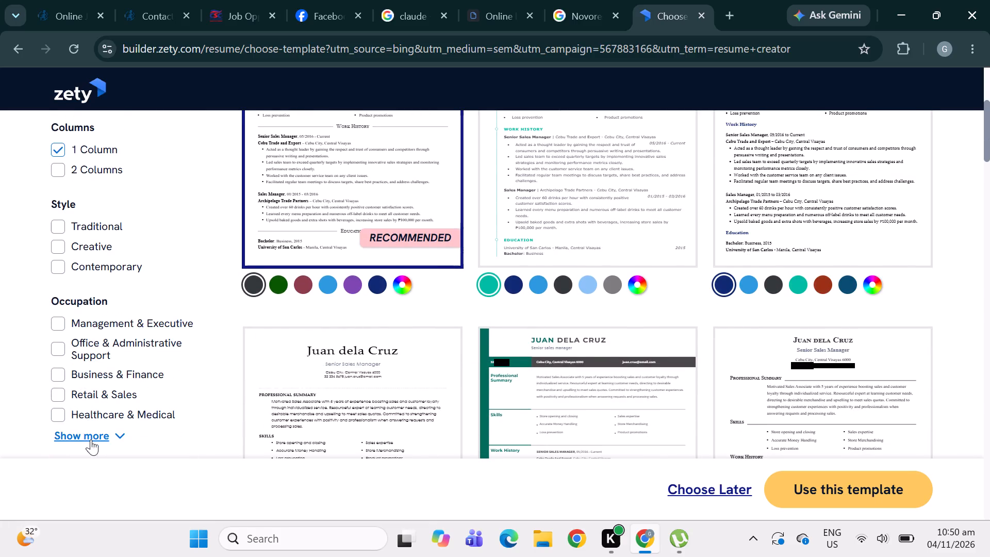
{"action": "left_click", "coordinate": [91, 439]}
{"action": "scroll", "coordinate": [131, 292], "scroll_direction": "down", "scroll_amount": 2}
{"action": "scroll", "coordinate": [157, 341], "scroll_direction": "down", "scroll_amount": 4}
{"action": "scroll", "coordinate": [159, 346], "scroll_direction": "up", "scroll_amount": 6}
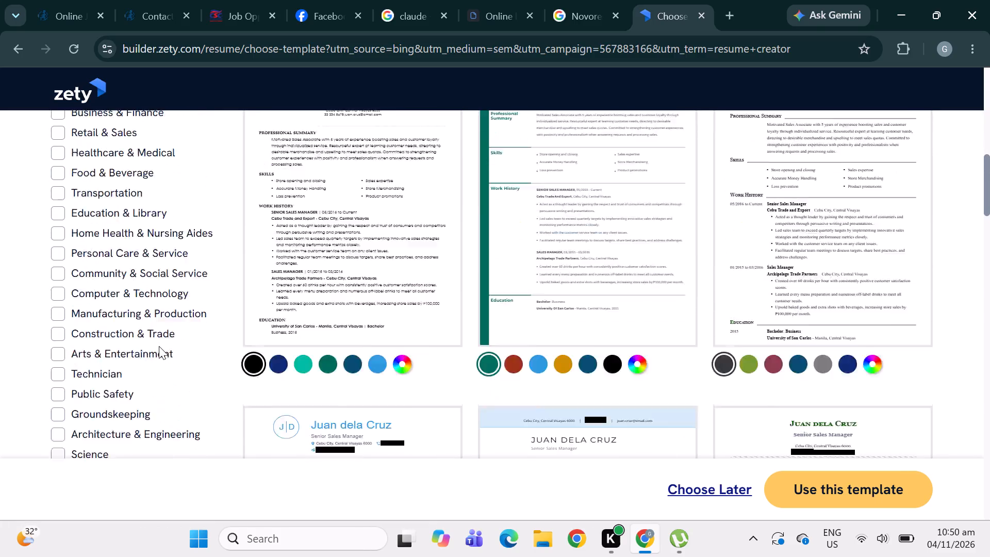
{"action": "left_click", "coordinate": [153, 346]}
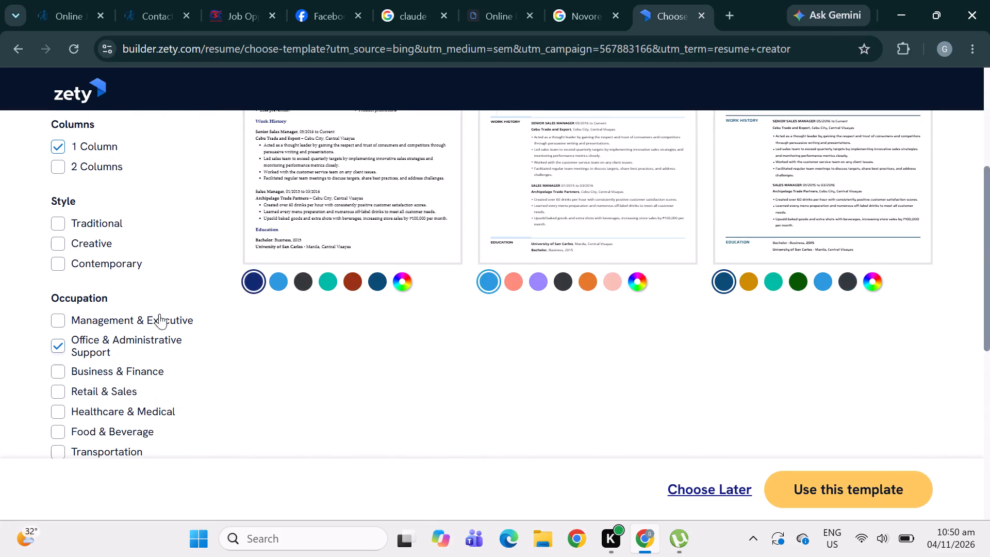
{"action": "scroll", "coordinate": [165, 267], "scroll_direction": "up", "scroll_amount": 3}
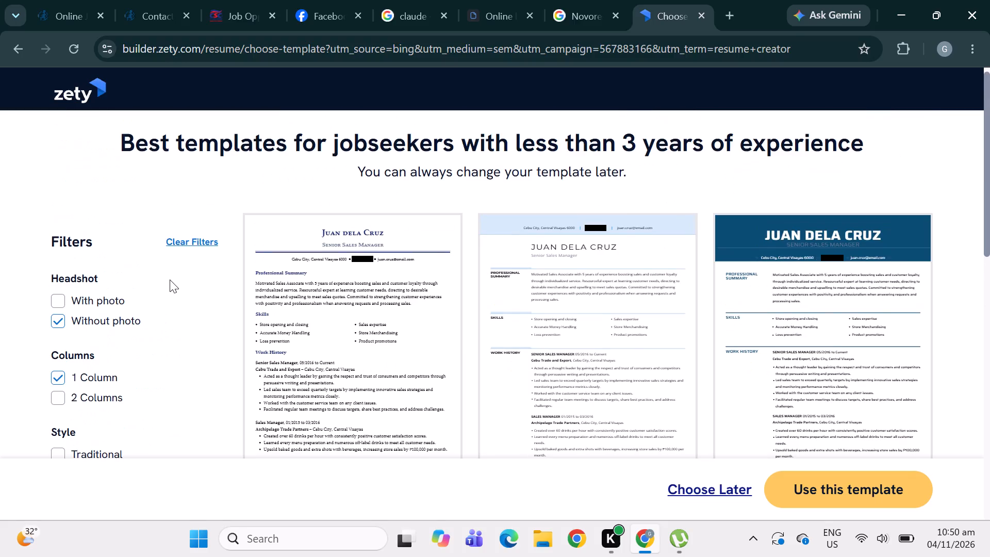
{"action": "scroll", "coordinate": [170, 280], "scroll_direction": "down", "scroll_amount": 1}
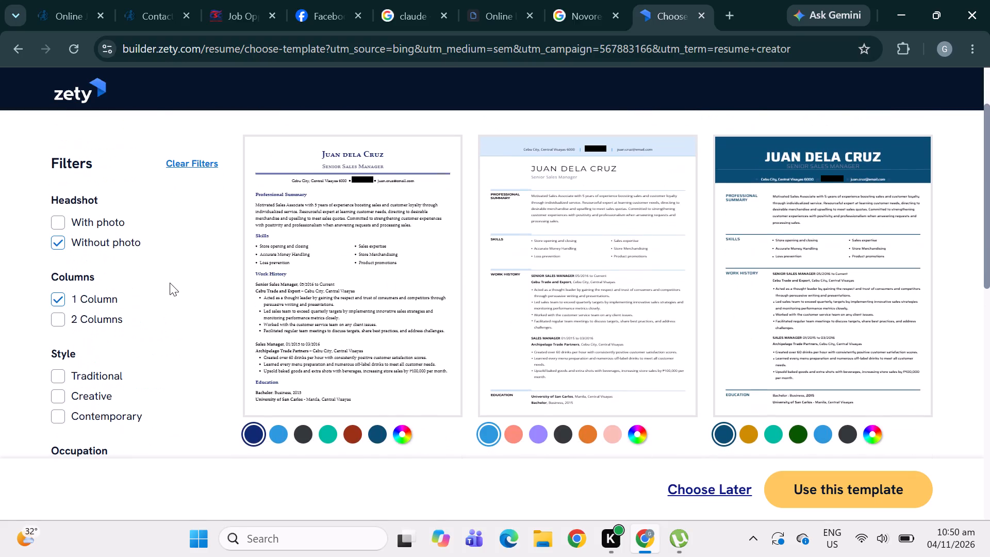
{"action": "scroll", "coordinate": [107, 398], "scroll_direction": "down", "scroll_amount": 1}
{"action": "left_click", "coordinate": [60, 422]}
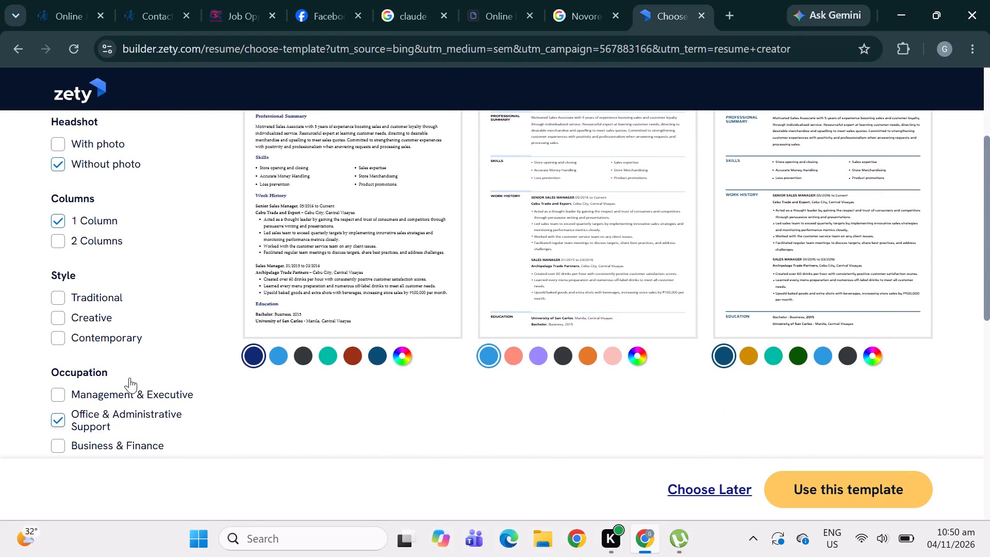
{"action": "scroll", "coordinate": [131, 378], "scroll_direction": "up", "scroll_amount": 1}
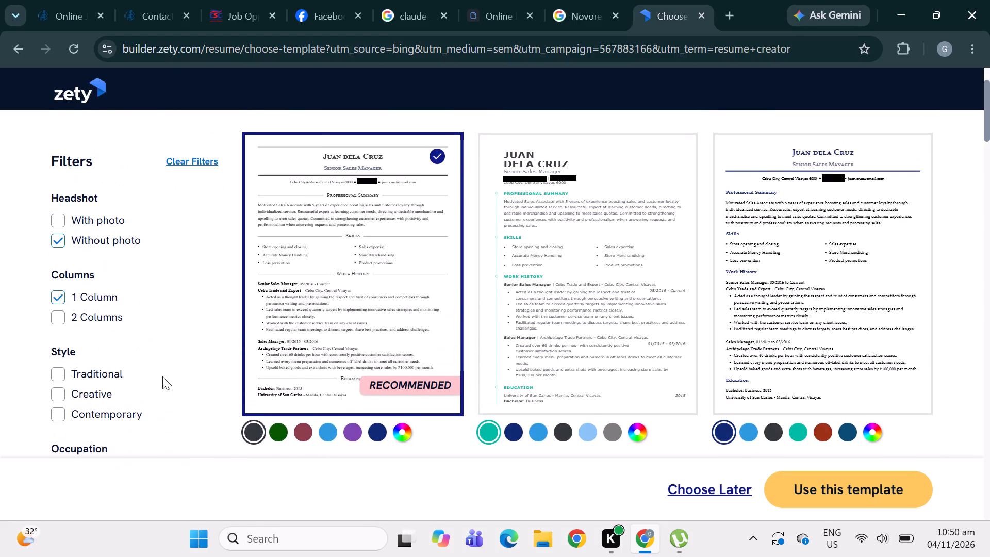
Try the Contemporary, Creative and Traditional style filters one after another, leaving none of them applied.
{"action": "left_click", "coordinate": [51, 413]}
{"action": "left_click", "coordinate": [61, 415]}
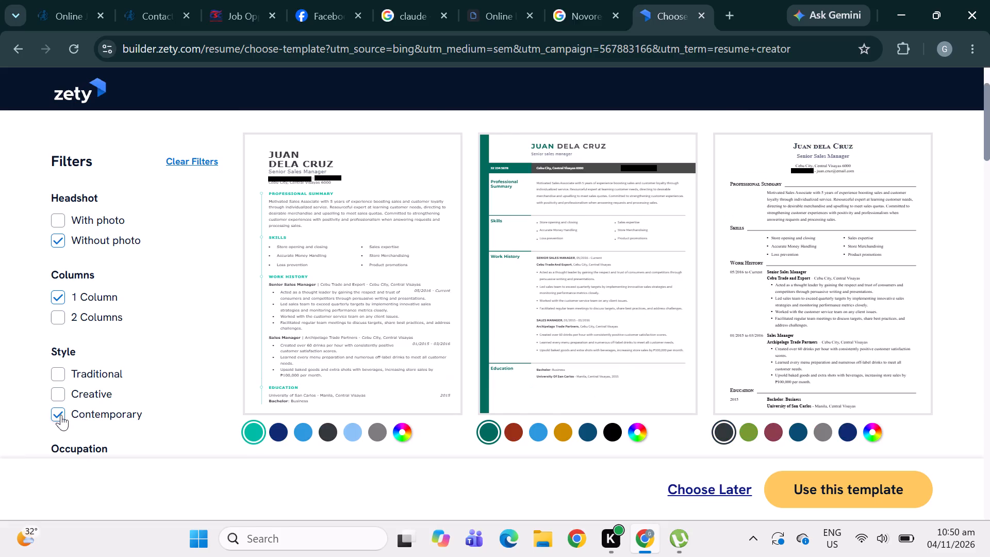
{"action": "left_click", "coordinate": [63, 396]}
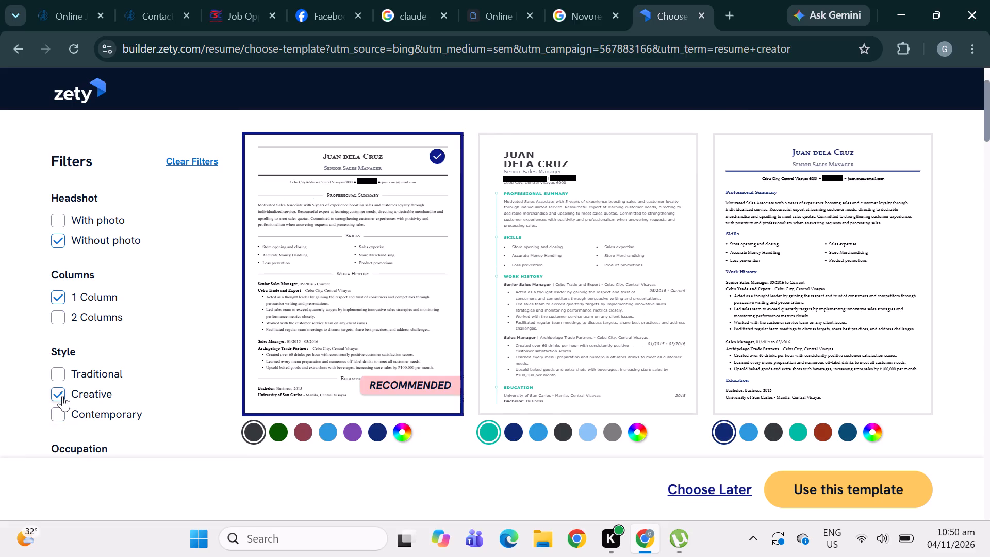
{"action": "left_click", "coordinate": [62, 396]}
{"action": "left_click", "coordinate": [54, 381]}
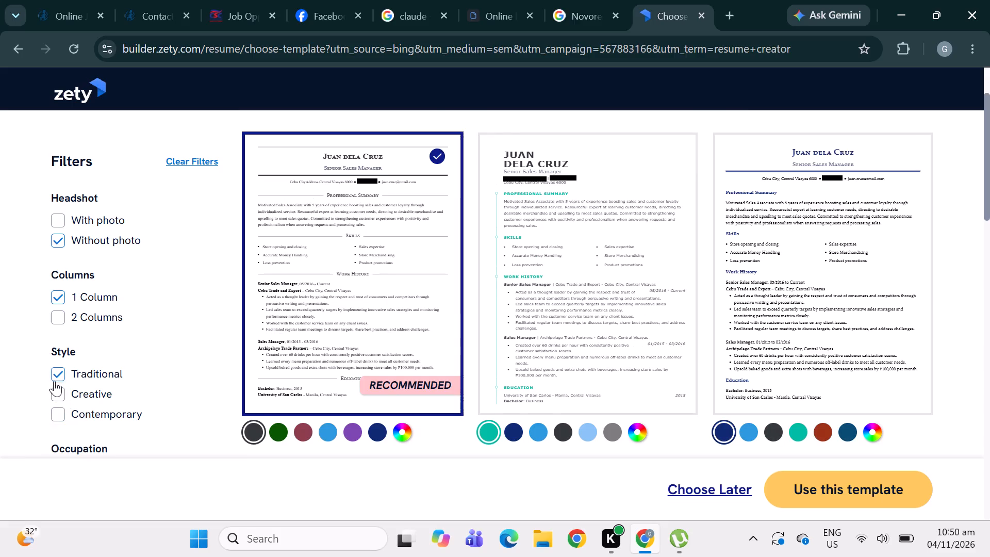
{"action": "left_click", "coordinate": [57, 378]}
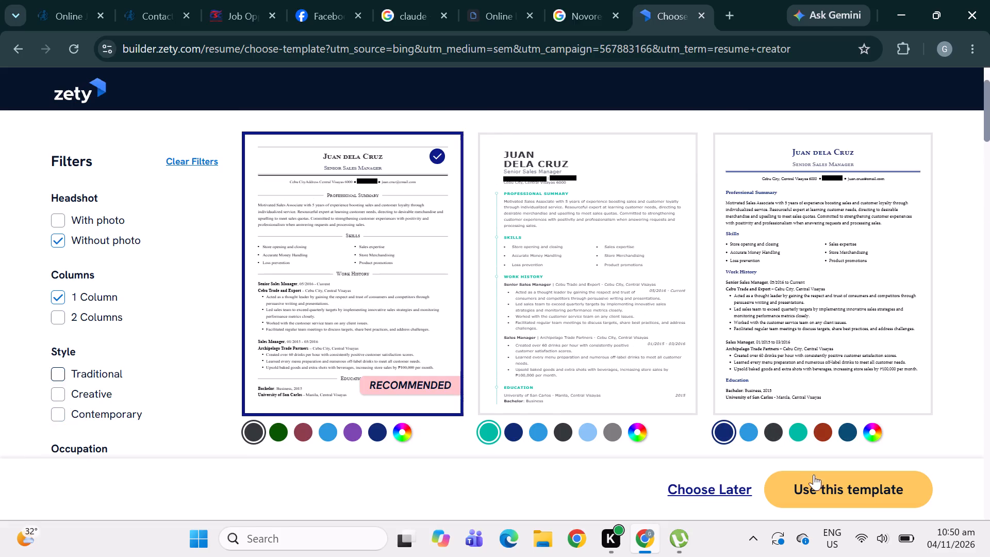
Use the selected recommended black-and-white template for the resume.
{"action": "left_click", "coordinate": [834, 481]}
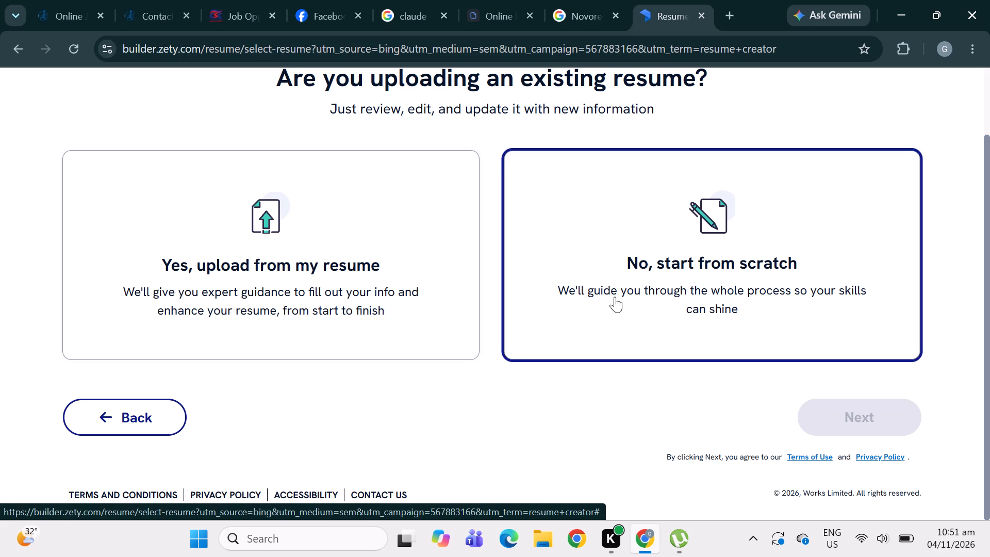
Choose to build from an existing resume and upload the resume PDF from the RESUME folder in Downloads.
{"action": "left_click", "coordinate": [500, 294]}
{"action": "left_click", "coordinate": [369, 300]}
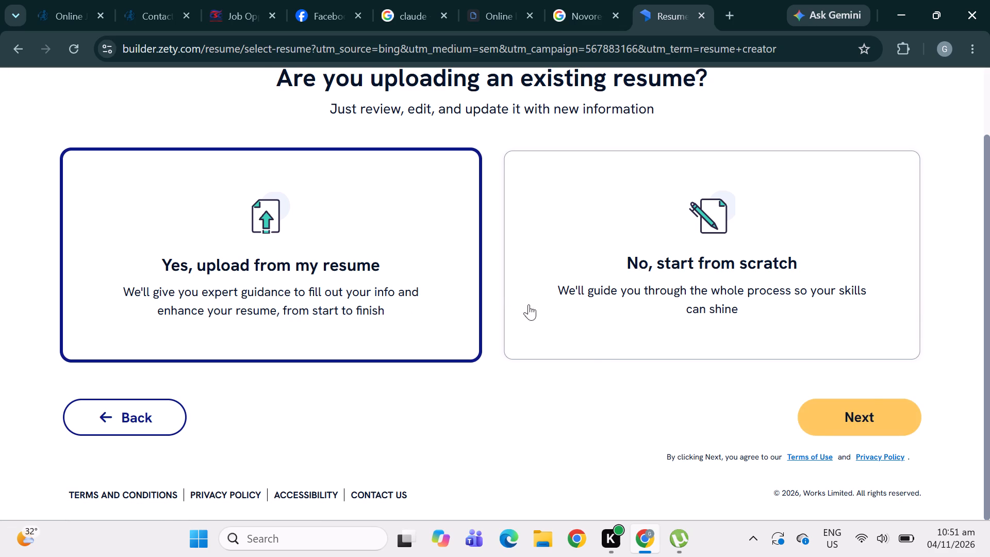
{"action": "left_click", "coordinate": [880, 421]}
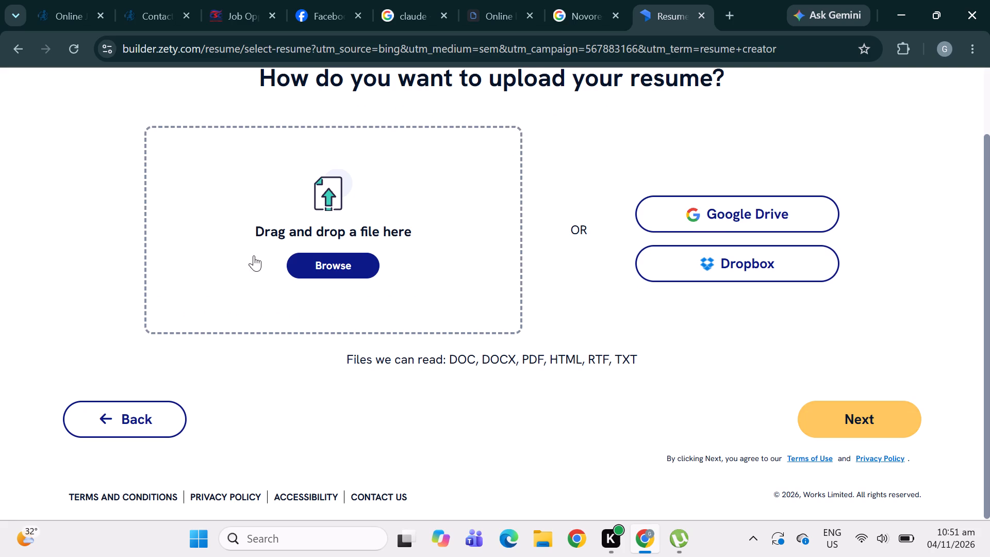
{"action": "left_click", "coordinate": [254, 255]}
{"action": "left_click", "coordinate": [303, 257]}
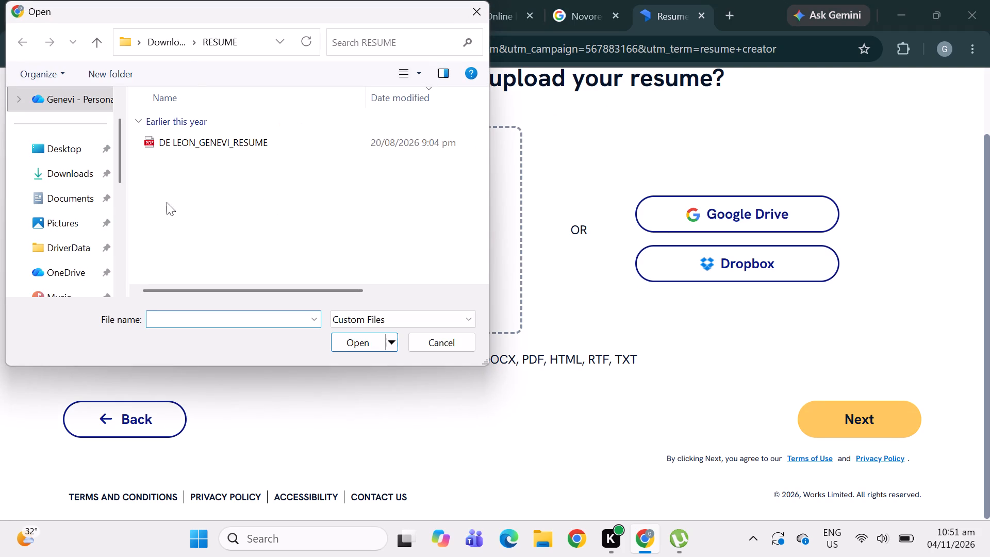
{"action": "left_click", "coordinate": [214, 143]}
{"action": "left_click", "coordinate": [362, 343]}
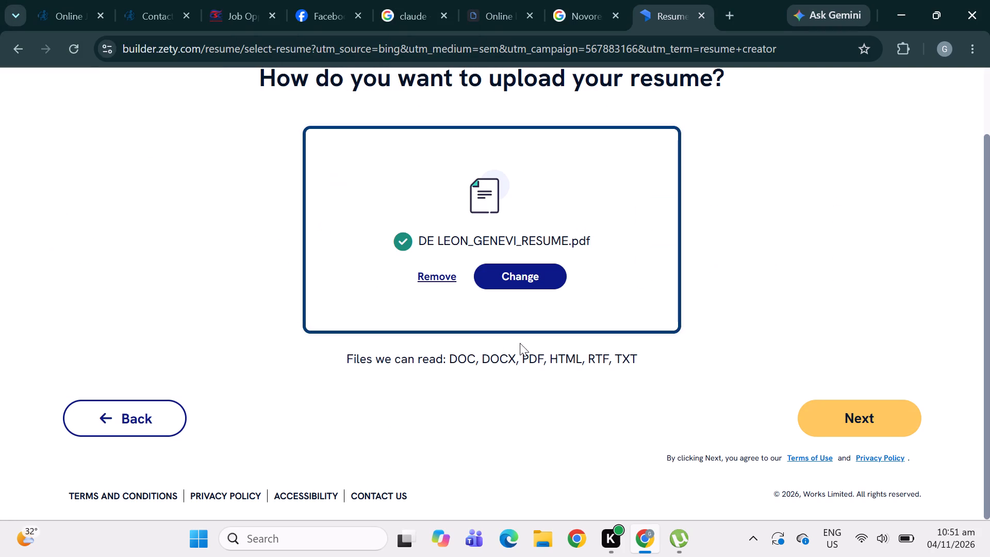
{"action": "left_click", "coordinate": [848, 409]}
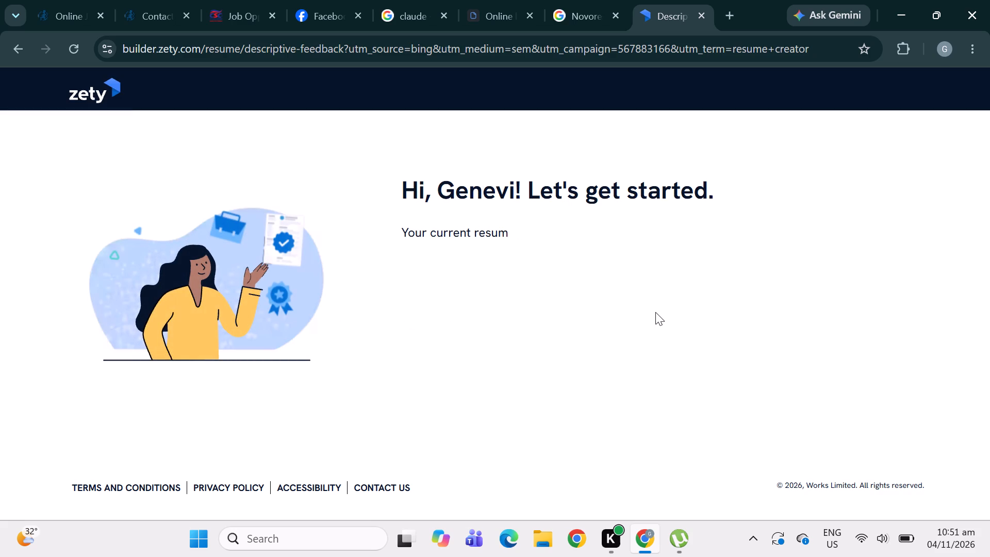
Go through Zety's feedback on the uploaded resume and continue to the contact information.
{"action": "left_click", "coordinate": [655, 312]}
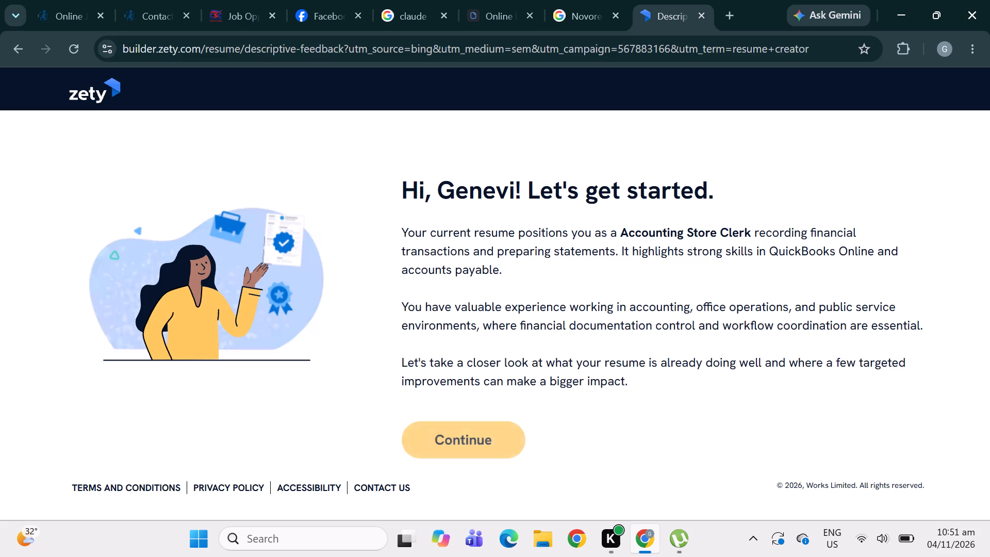
{"action": "left_click", "coordinate": [485, 448]}
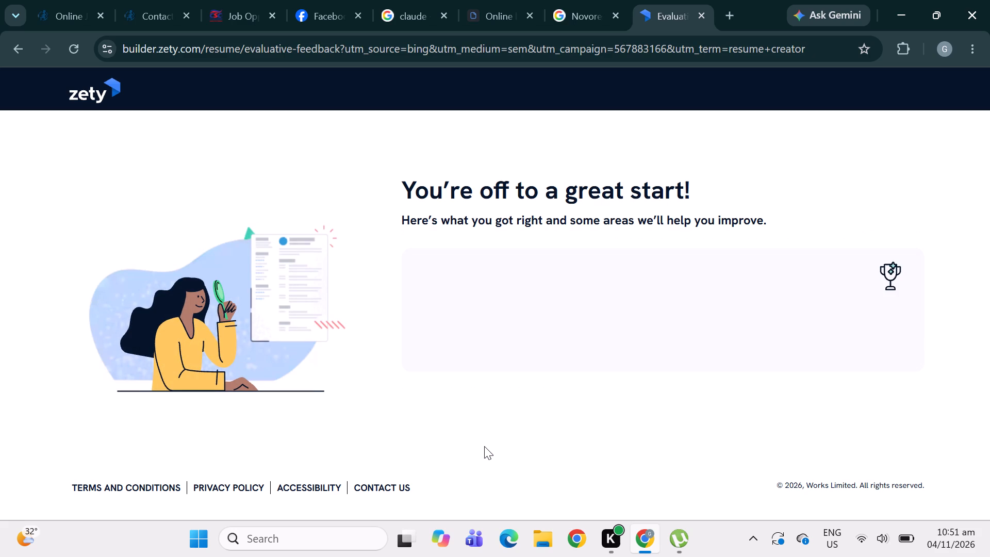
{"action": "left_click", "coordinate": [505, 401]}
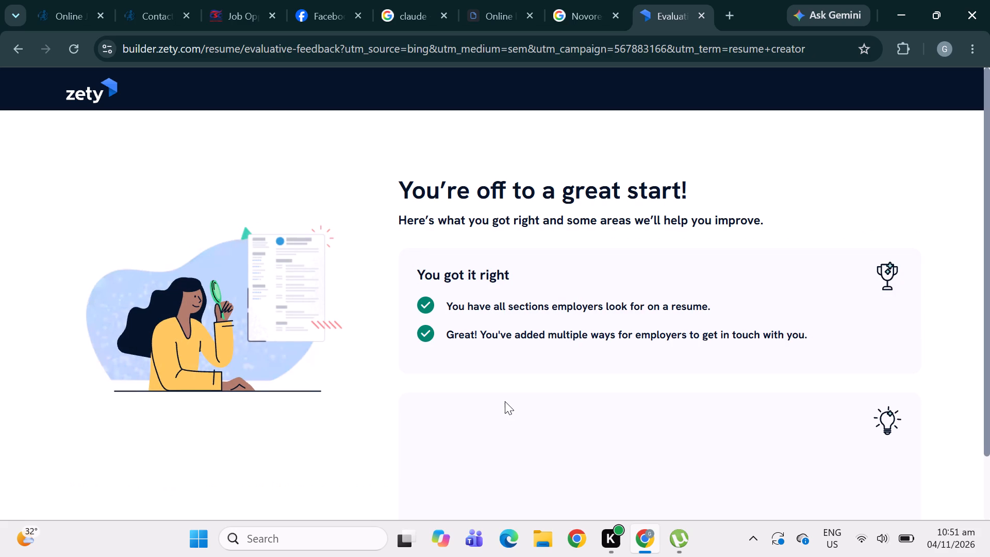
{"action": "scroll", "coordinate": [570, 390], "scroll_direction": "down", "scroll_amount": 4}
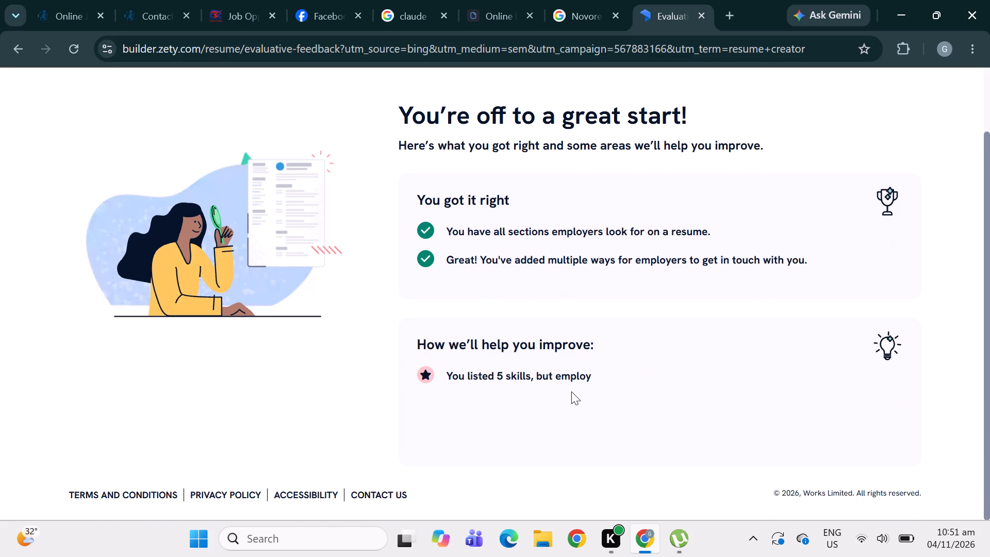
{"action": "left_click", "coordinate": [571, 391]}
{"action": "scroll", "coordinate": [600, 430], "scroll_direction": "down", "scroll_amount": 2}
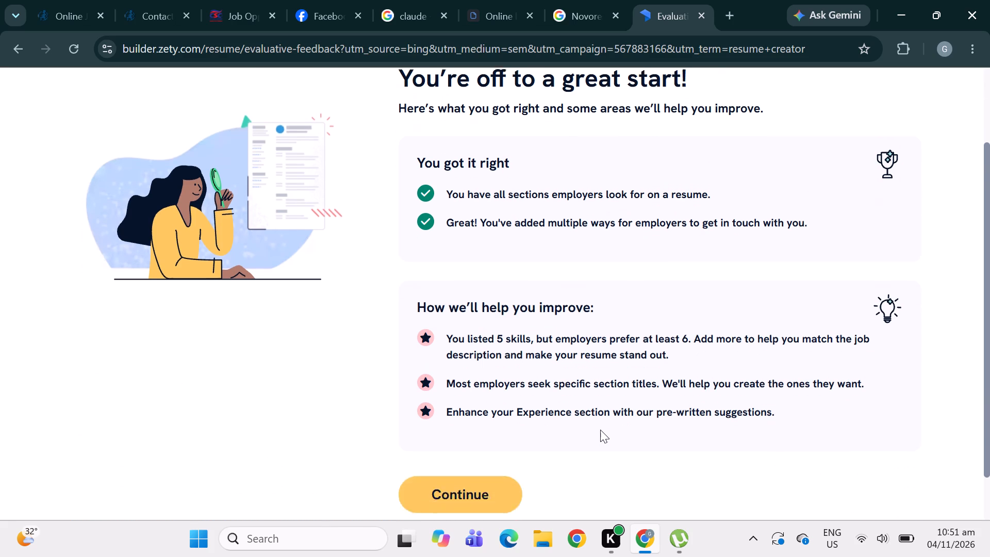
{"action": "left_click", "coordinate": [480, 440]}
{"action": "scroll", "coordinate": [494, 341], "scroll_direction": "up", "scroll_amount": 3}
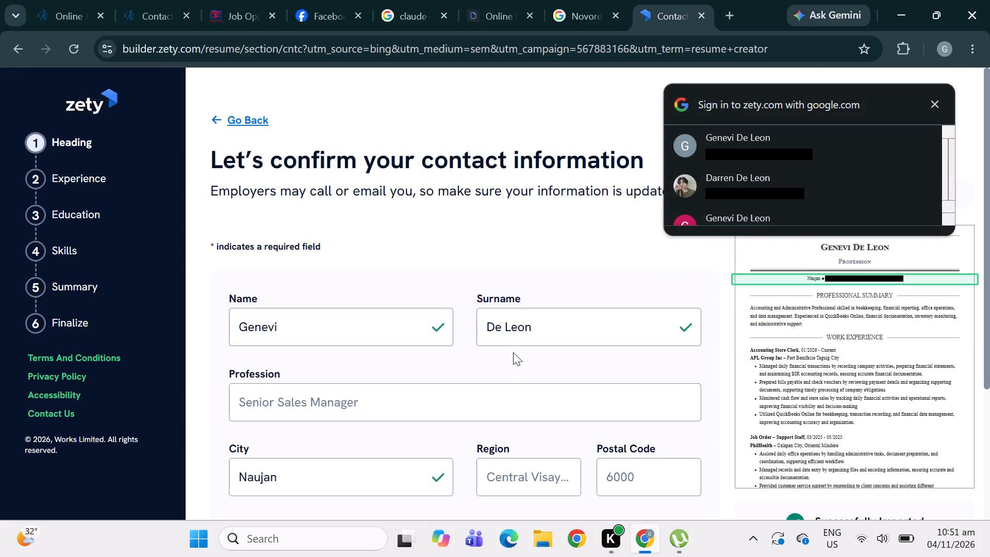
Dismiss the Google sign-in prompt and set the profession to Bookkeeper.
{"action": "left_click", "coordinate": [937, 107]}
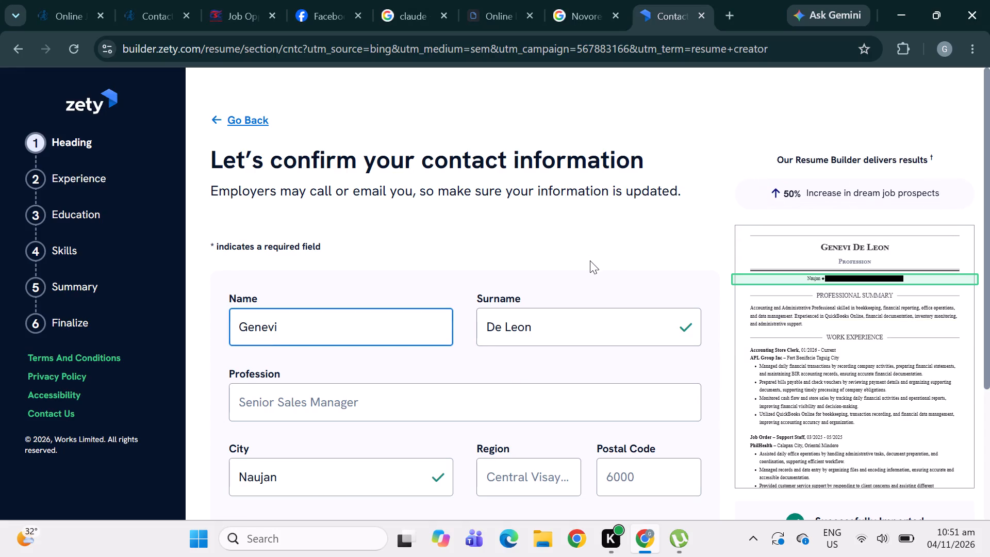
{"action": "left_click", "coordinate": [405, 398]}
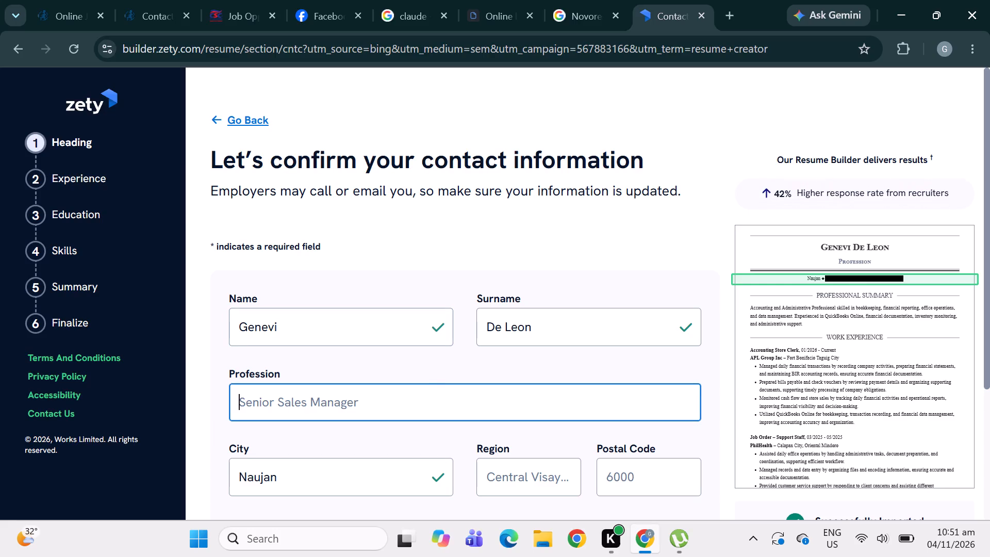
{"action": "type", "text": "Book"}
{"action": "key", "text": "shift+k"}
{"action": "key", "text": "BackSpace"}
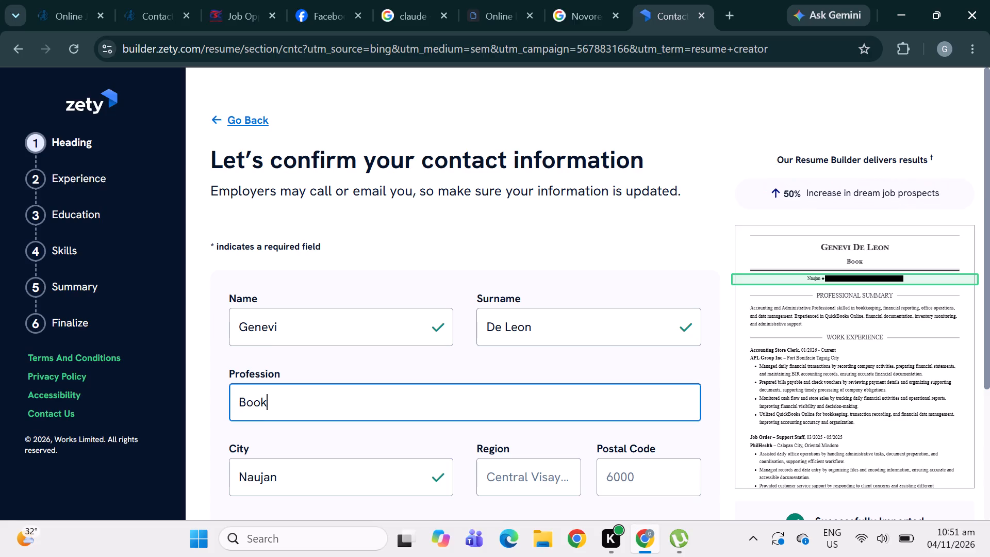
{"action": "type", "text": "keeper"}
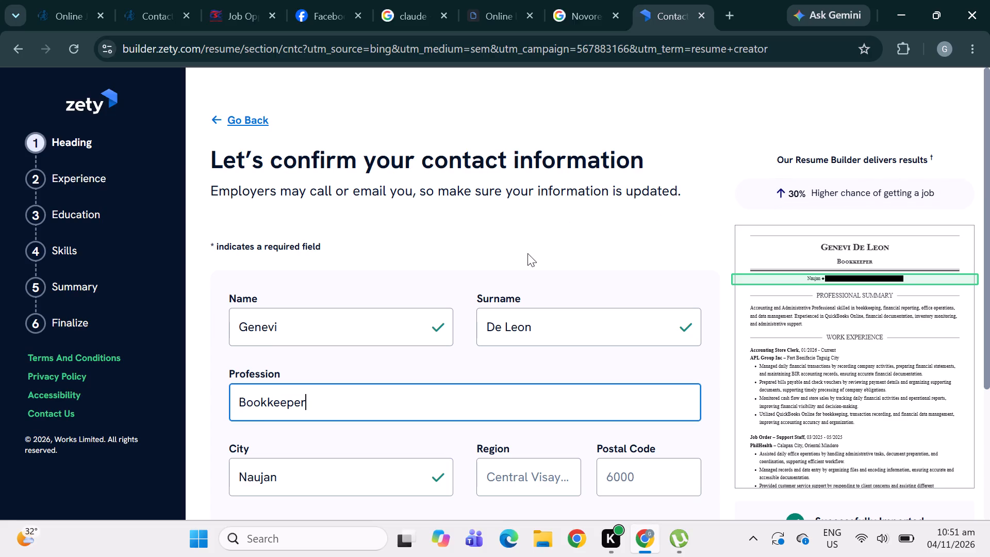
{"action": "left_click", "coordinate": [527, 253]}
Fill in the applicant's province as the region in the contact information and continue to the Experience section.
{"action": "scroll", "coordinate": [521, 257], "scroll_direction": "down", "scroll_amount": 1}
{"action": "scroll", "coordinate": [366, 389], "scroll_direction": "down", "scroll_amount": 1}
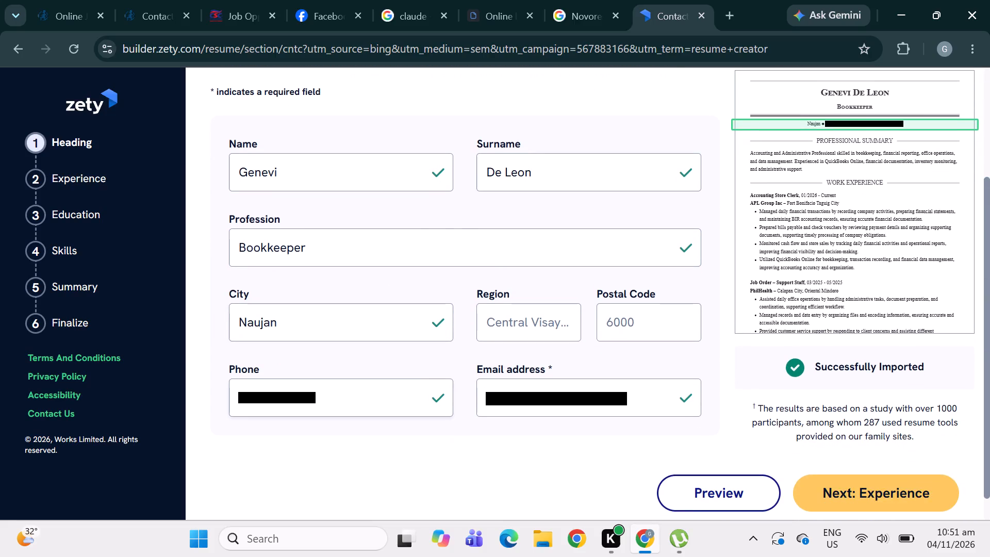
{"action": "left_click", "coordinate": [527, 324]}
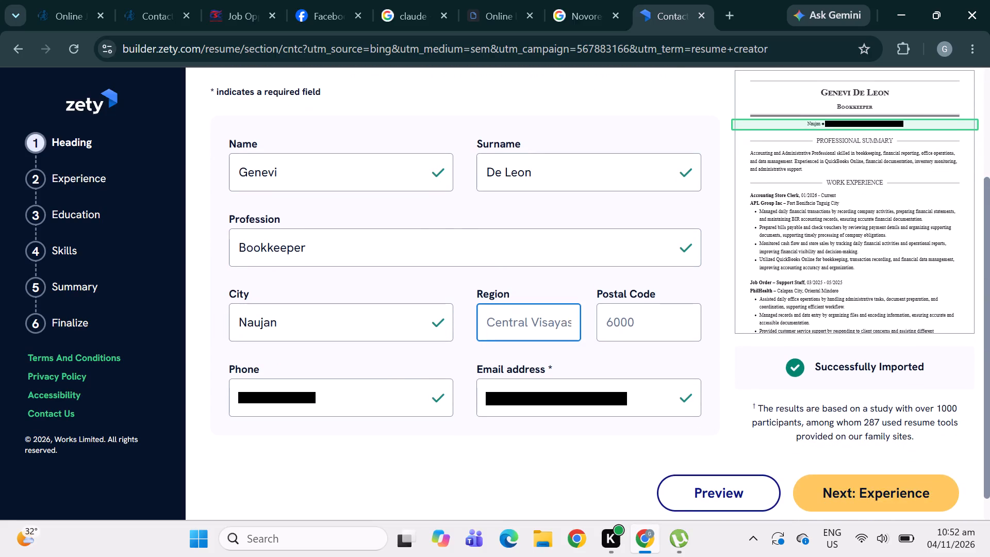
{"action": "type", "text": "Oriental Mindoro"}
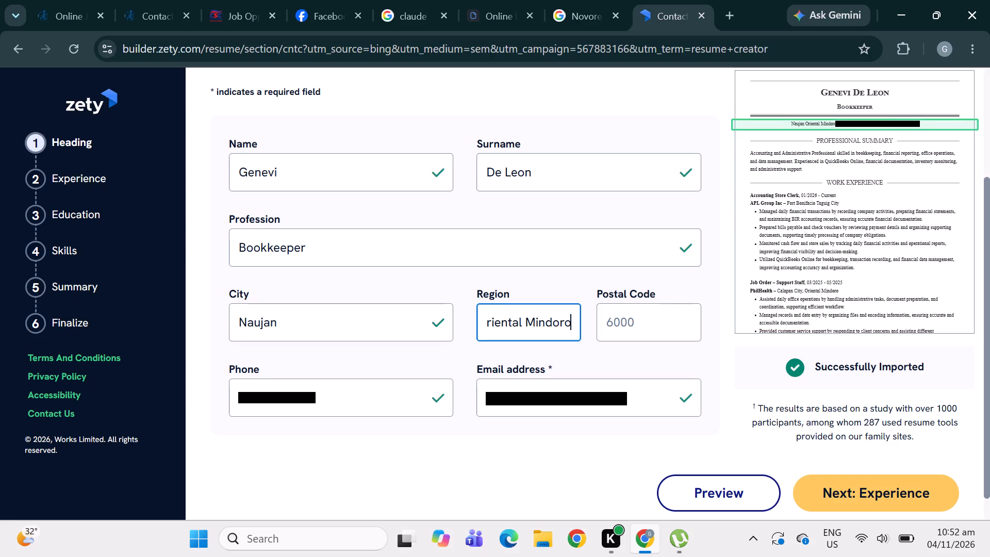
{"action": "scroll", "coordinate": [439, 335], "scroll_direction": "down", "scroll_amount": 2}
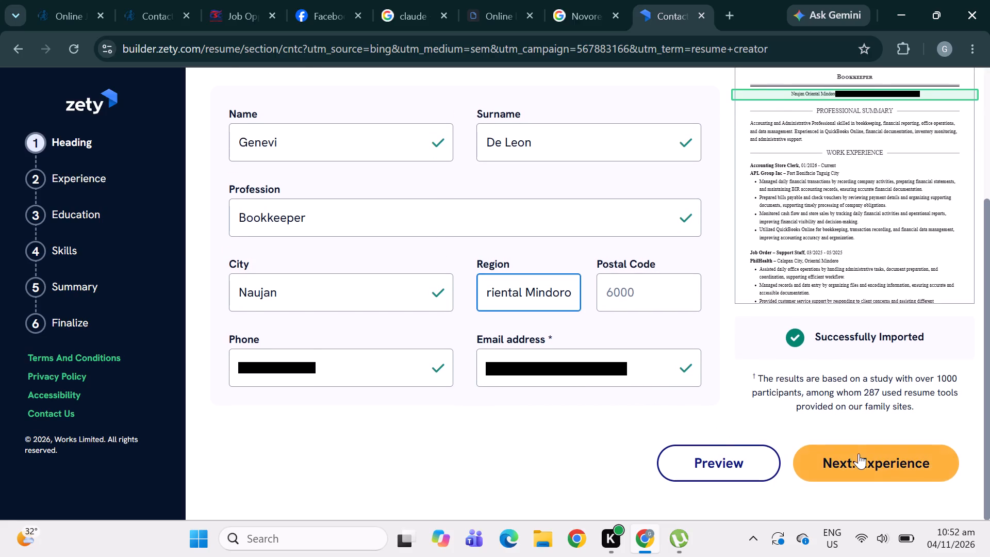
{"action": "left_click", "coordinate": [860, 455]}
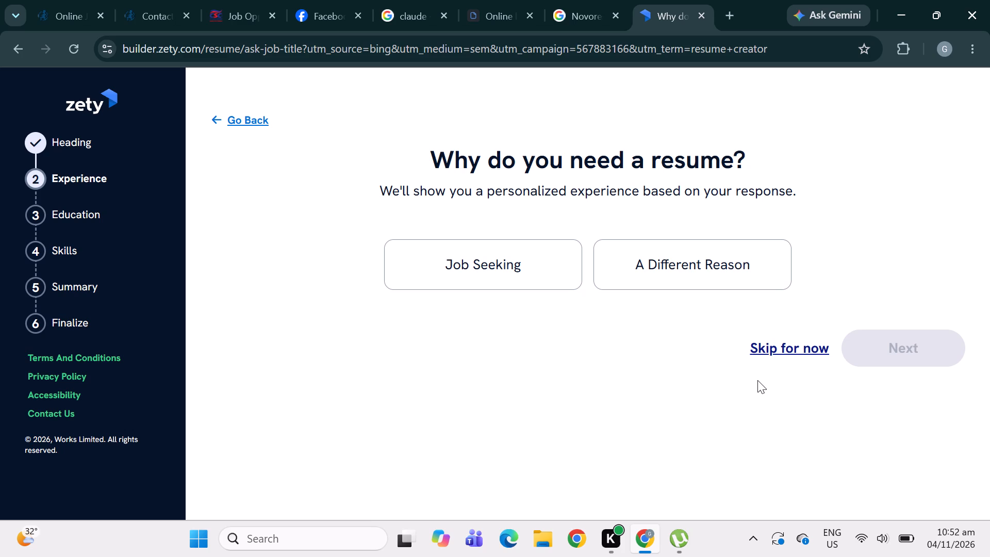
Skip the question about why the resume is needed.
{"action": "left_click", "coordinate": [777, 353]}
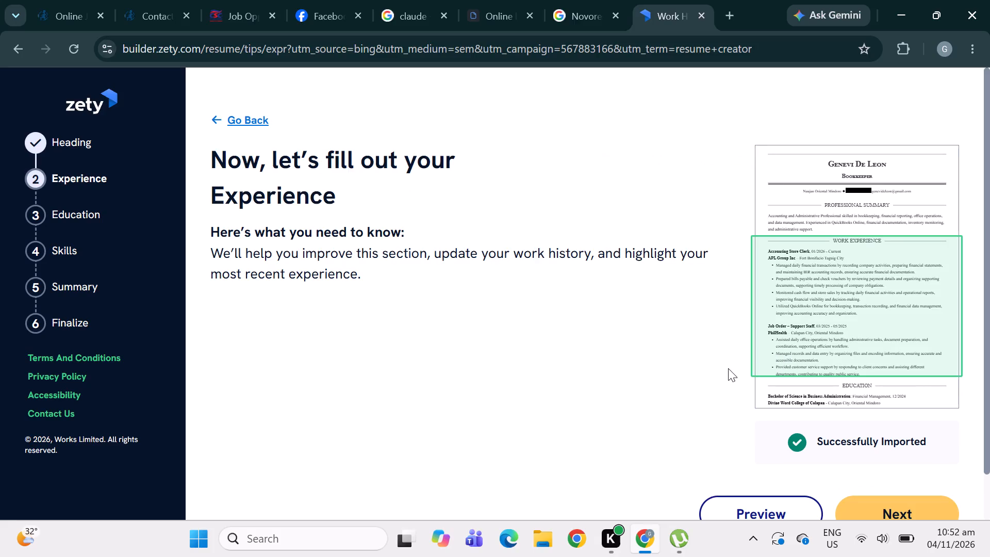
Preview the resume in the chosen template, look over its summary and work experience, and close the preview.
{"action": "scroll", "coordinate": [719, 342], "scroll_direction": "down", "scroll_amount": 2}
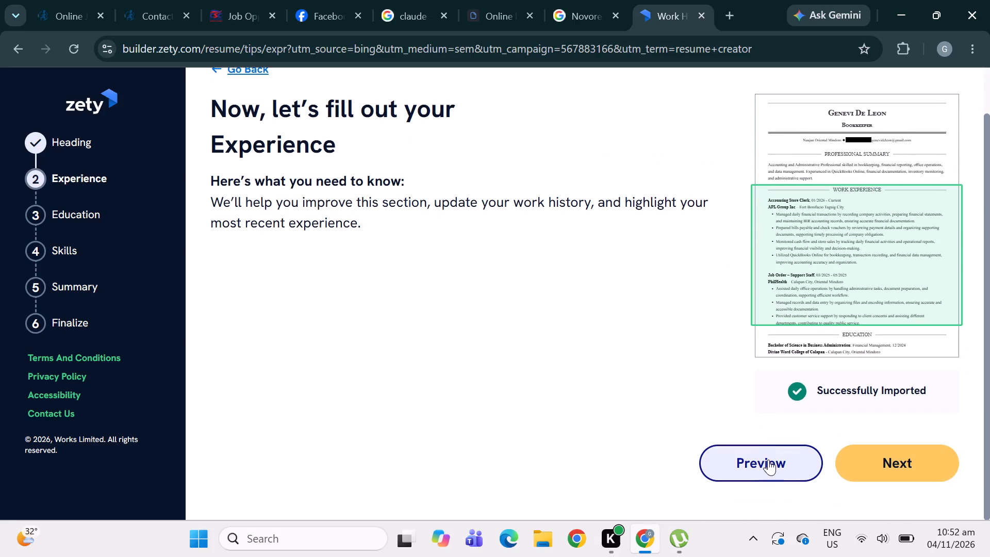
{"action": "left_click", "coordinate": [770, 462]}
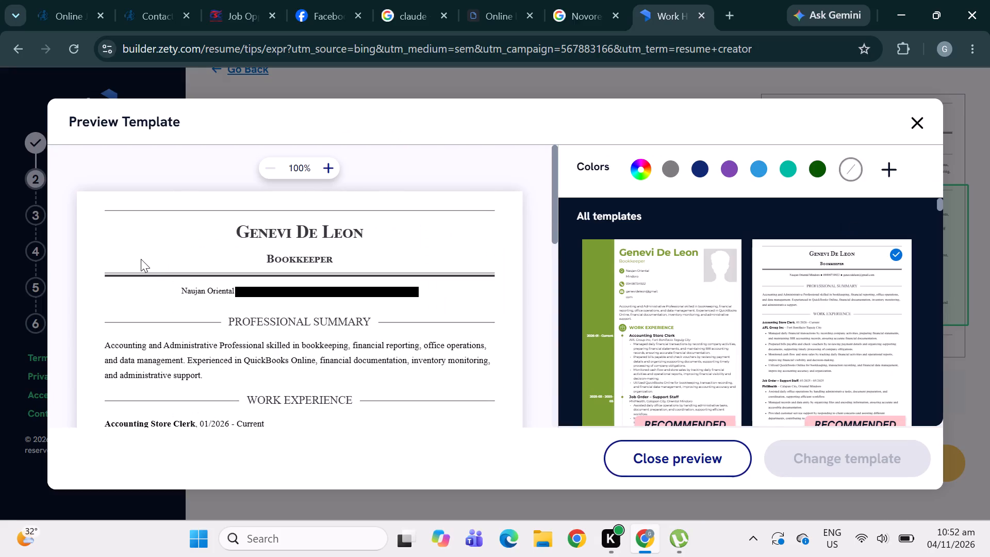
{"action": "scroll", "coordinate": [151, 283], "scroll_direction": "down", "scroll_amount": 2}
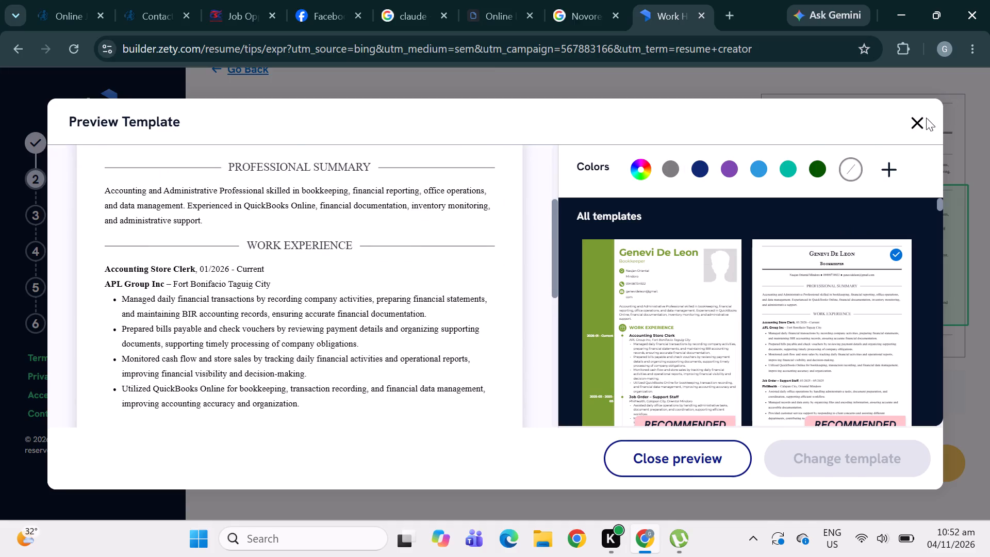
{"action": "left_click", "coordinate": [918, 117]}
{"action": "left_click", "coordinate": [812, 164]}
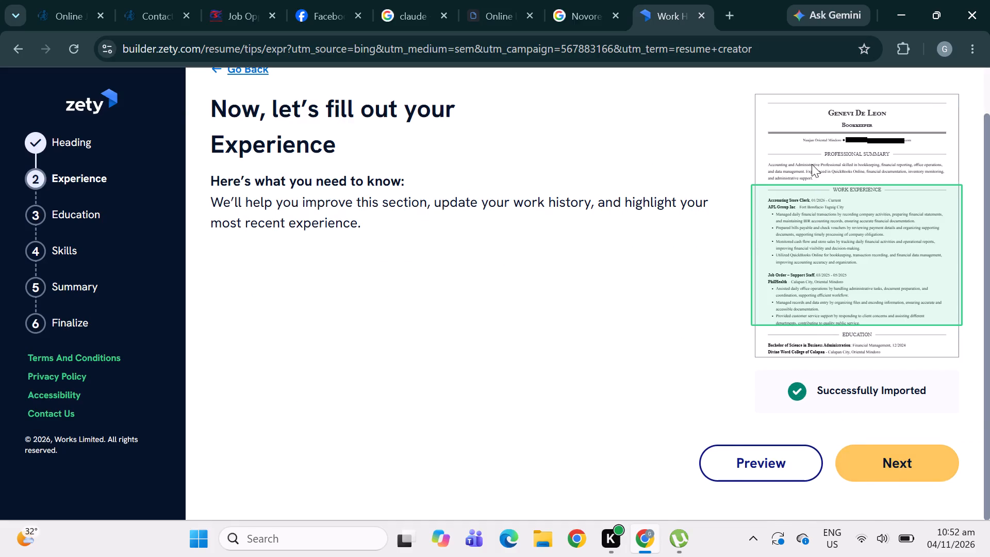
{"action": "double_click", "coordinate": [906, 128]}
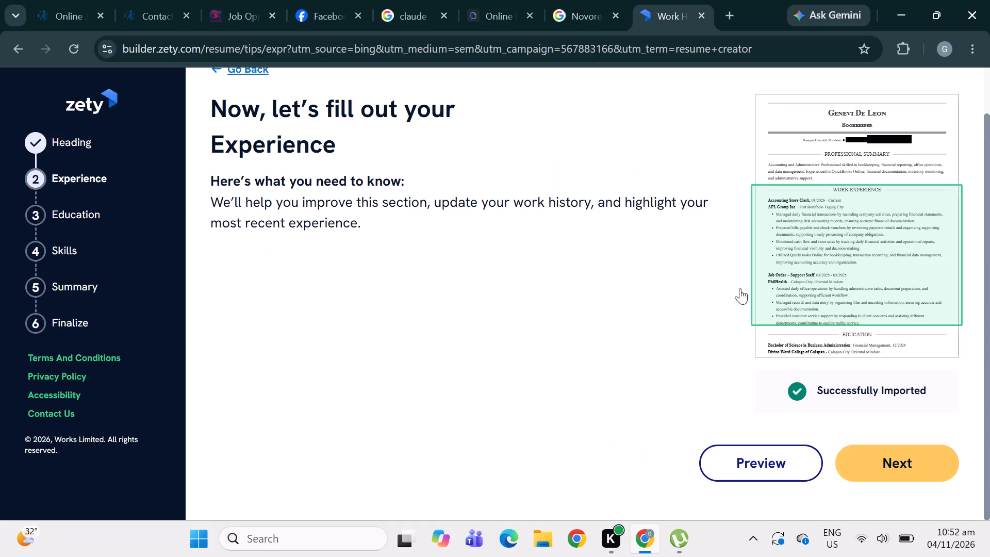
Go back to the Heading section, check the contact information, and continue to Experience.
{"action": "left_click", "coordinate": [64, 148]}
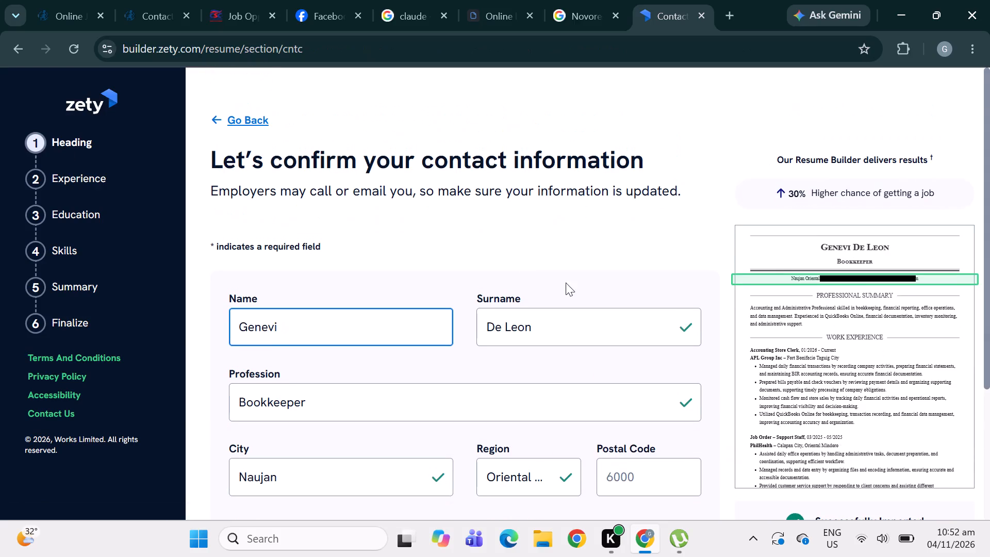
{"action": "left_click", "coordinate": [67, 177]}
{"action": "left_click", "coordinate": [30, 176]}
{"action": "scroll", "coordinate": [681, 218], "scroll_direction": "down", "scroll_amount": 5}
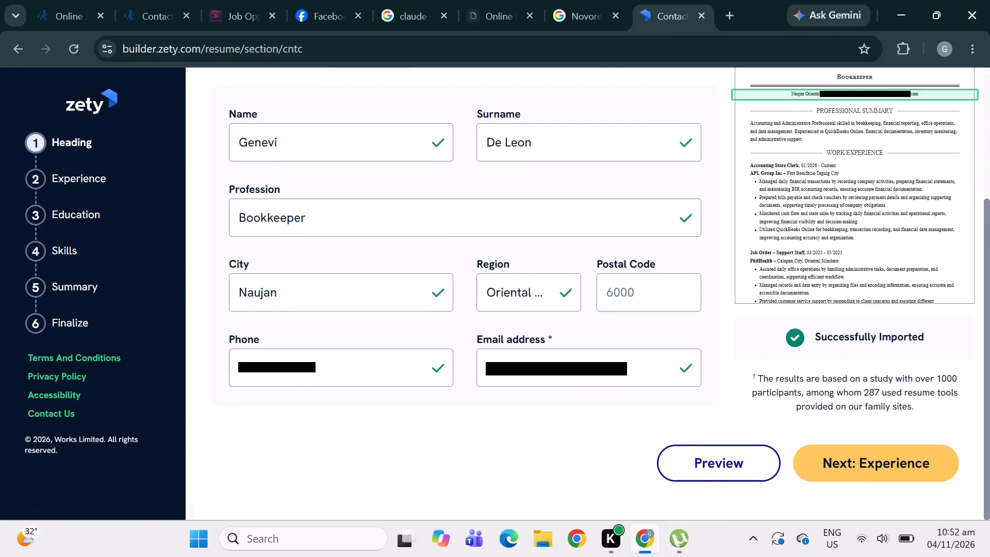
{"action": "scroll", "coordinate": [698, 291], "scroll_direction": "down", "scroll_amount": 1}
{"action": "left_click", "coordinate": [892, 474]}
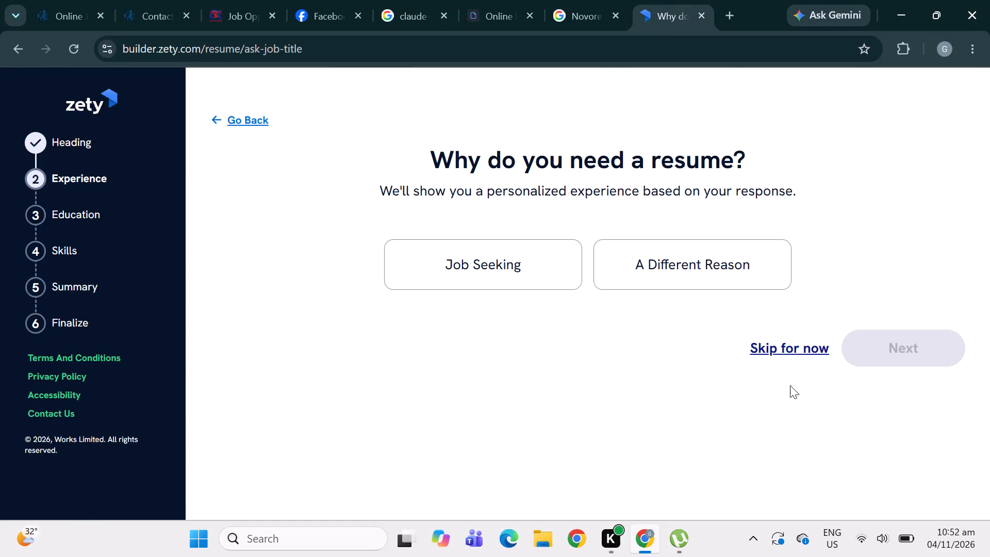
Give Job Seeking as the reason for needing a resume and continue to the work experience list.
{"action": "left_click", "coordinate": [445, 266]}
{"action": "left_click", "coordinate": [954, 357]}
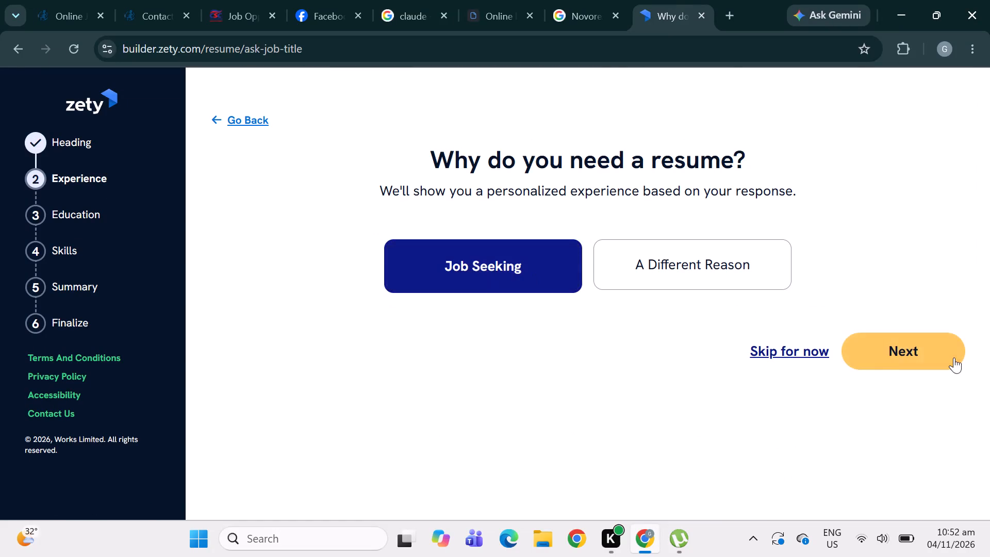
{"action": "scroll", "coordinate": [742, 400], "scroll_direction": "down", "scroll_amount": 1}
{"action": "left_click", "coordinate": [884, 461]}
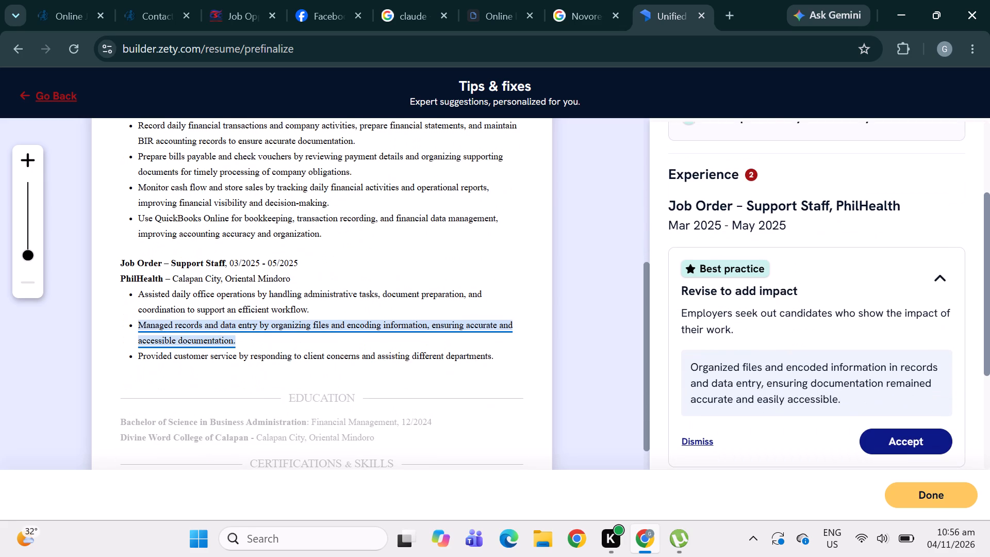
Accept the impact revision of the PhilHealth records bullet, beginning "Organized files and encoded information in records and data entry".
{"action": "scroll", "coordinate": [774, 357], "scroll_direction": "down", "scroll_amount": 1}
{"action": "scroll", "coordinate": [775, 358], "scroll_direction": "up", "scroll_amount": 1}
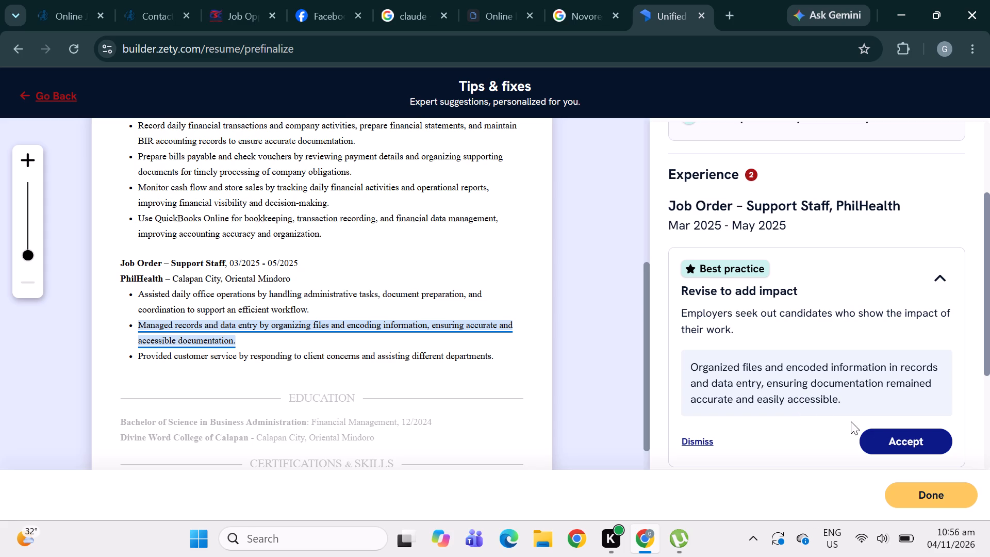
{"action": "left_click", "coordinate": [906, 436]}
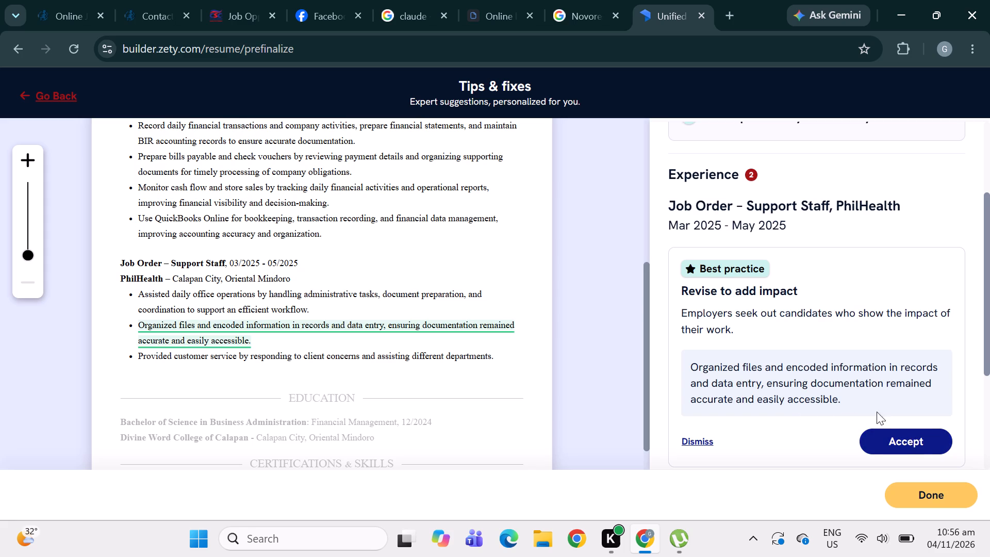
Accept the Additional Sections suggestion to rename the Certifications & Skills heading to Certifications.
{"action": "scroll", "coordinate": [837, 394], "scroll_direction": "down", "scroll_amount": 2}
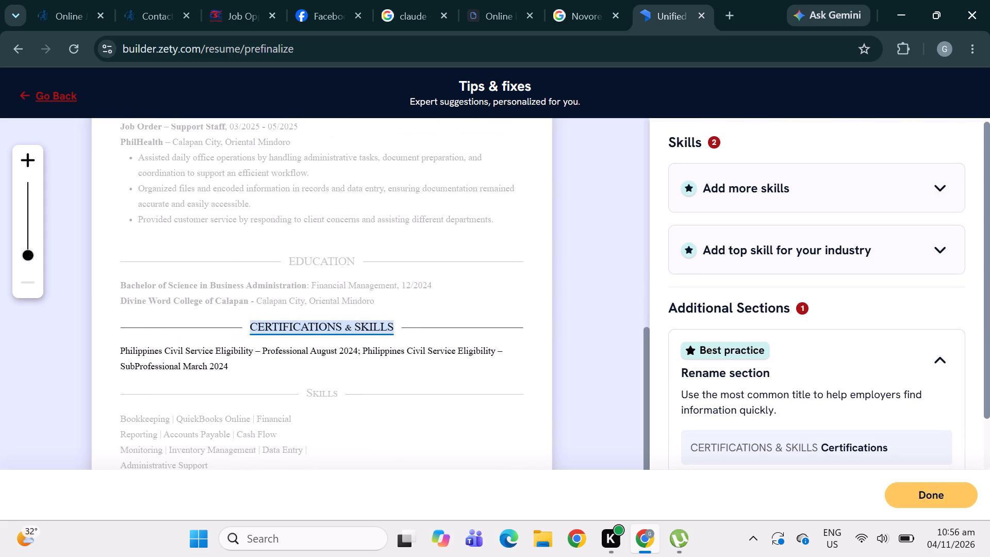
{"action": "scroll", "coordinate": [797, 333], "scroll_direction": "down", "scroll_amount": 1}
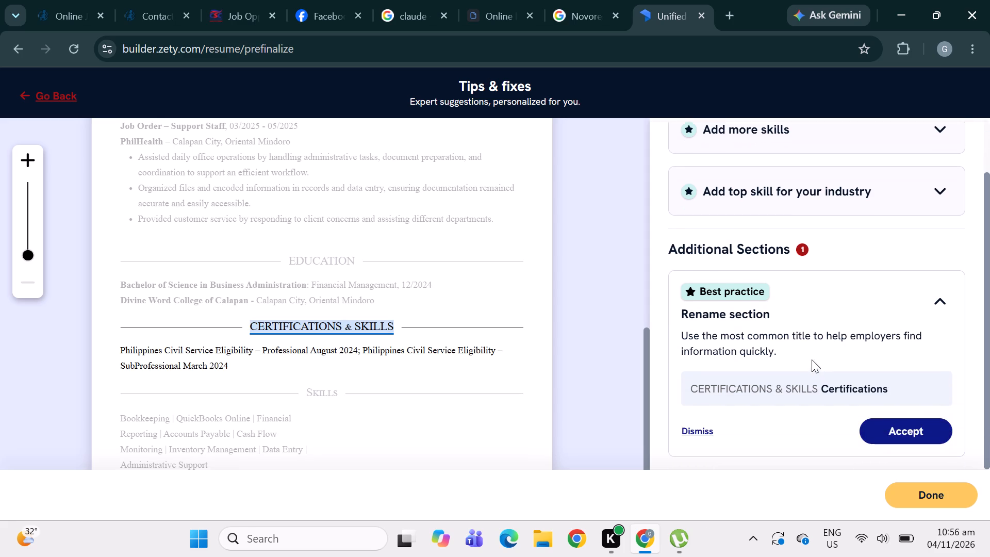
{"action": "left_click", "coordinate": [898, 425]}
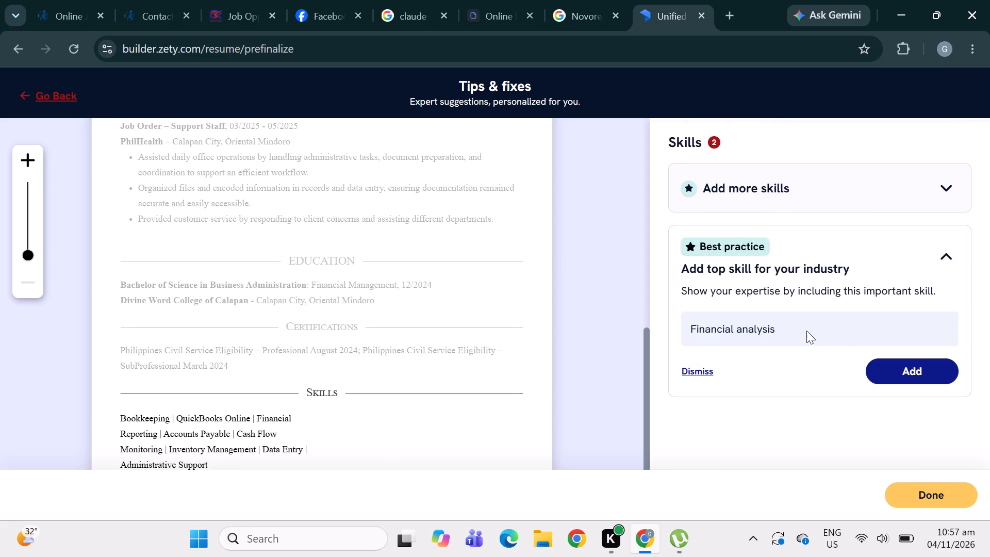
Dismiss both remaining Skills suggestions: the Financial analysis top skill and the list of additional skills.
{"action": "scroll", "coordinate": [761, 362], "scroll_direction": "down", "scroll_amount": 1}
{"action": "left_click", "coordinate": [685, 379]}
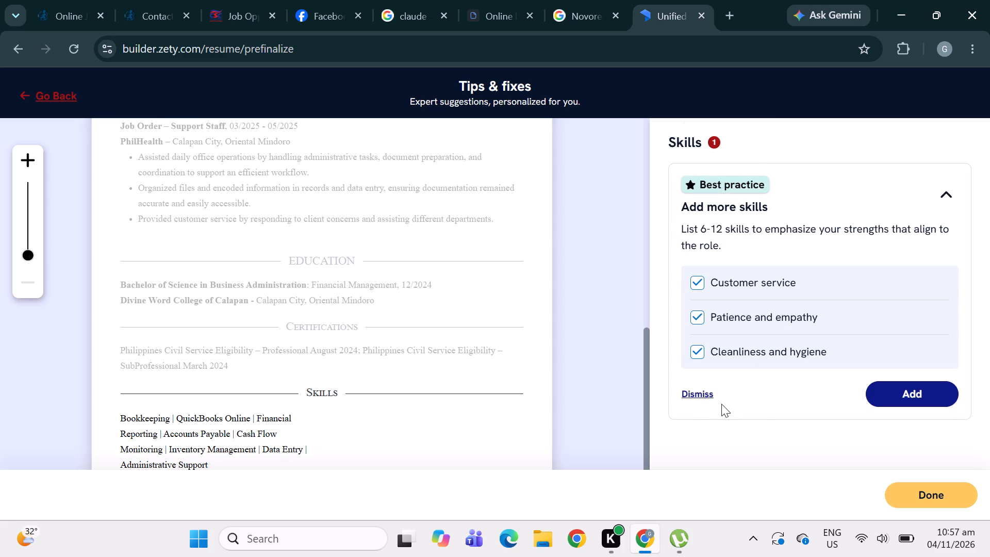
{"action": "left_click", "coordinate": [702, 392]}
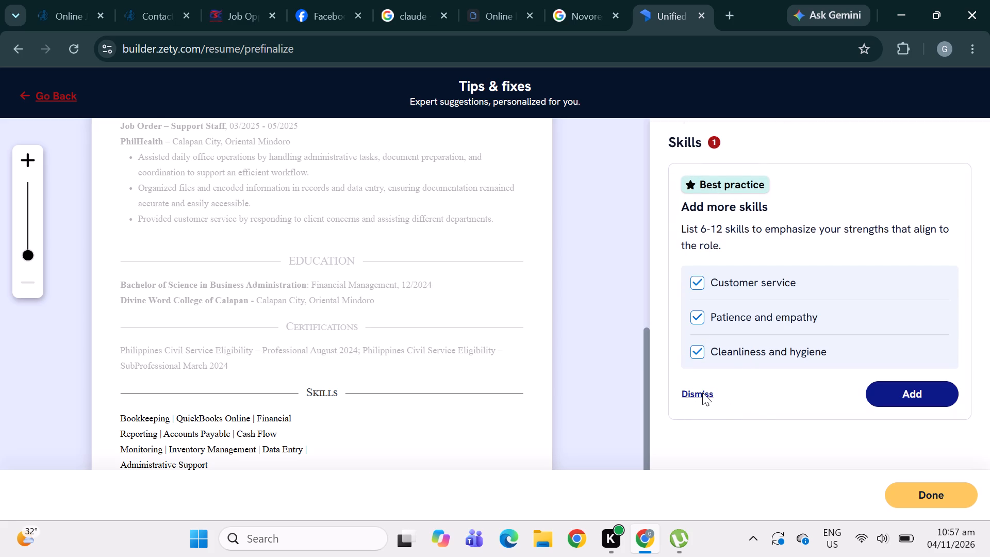
Finish the tips and fixes review and continue past the Smart Apply page and completion message to the final resume editor.
{"action": "left_click", "coordinate": [903, 484]}
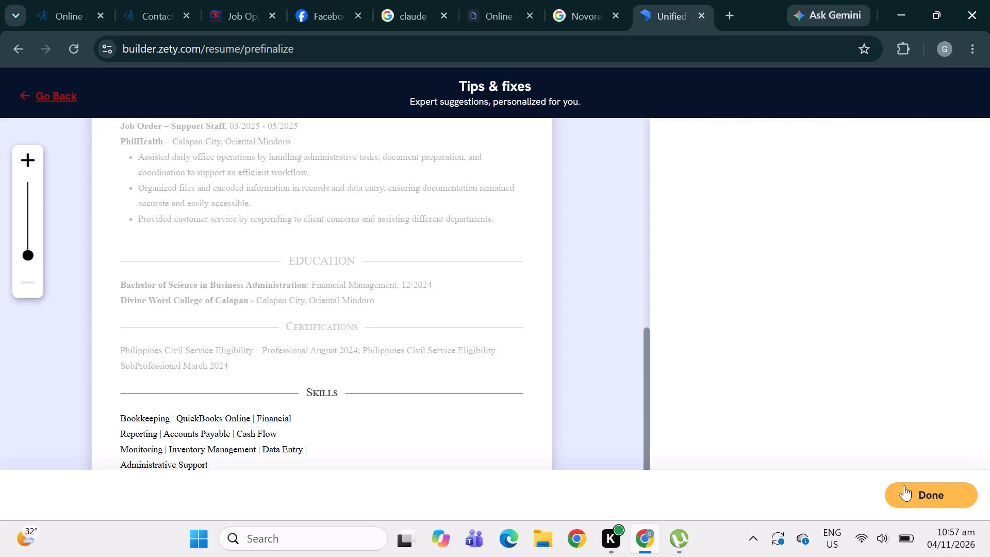
{"action": "scroll", "coordinate": [491, 335], "scroll_direction": "down", "scroll_amount": 6}
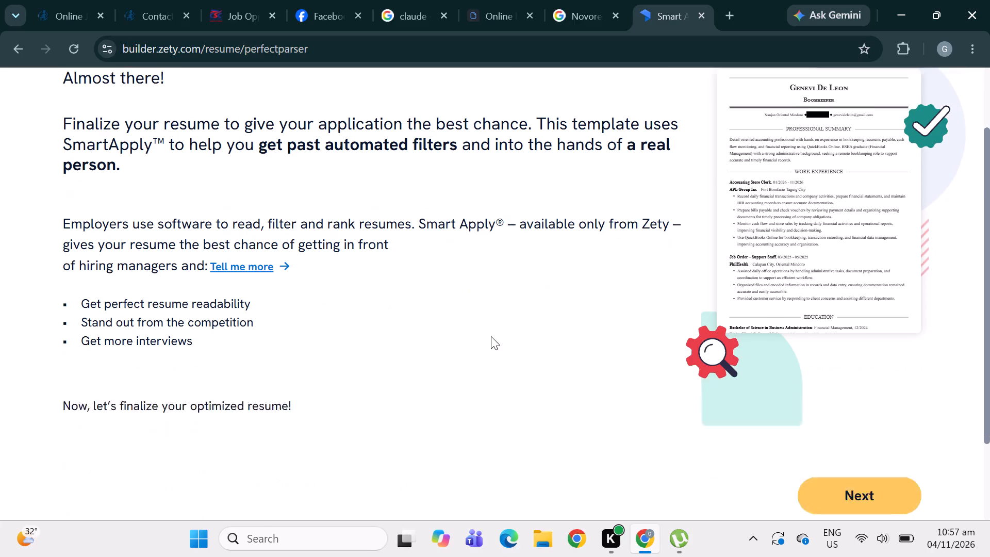
{"action": "left_click", "coordinate": [884, 434]}
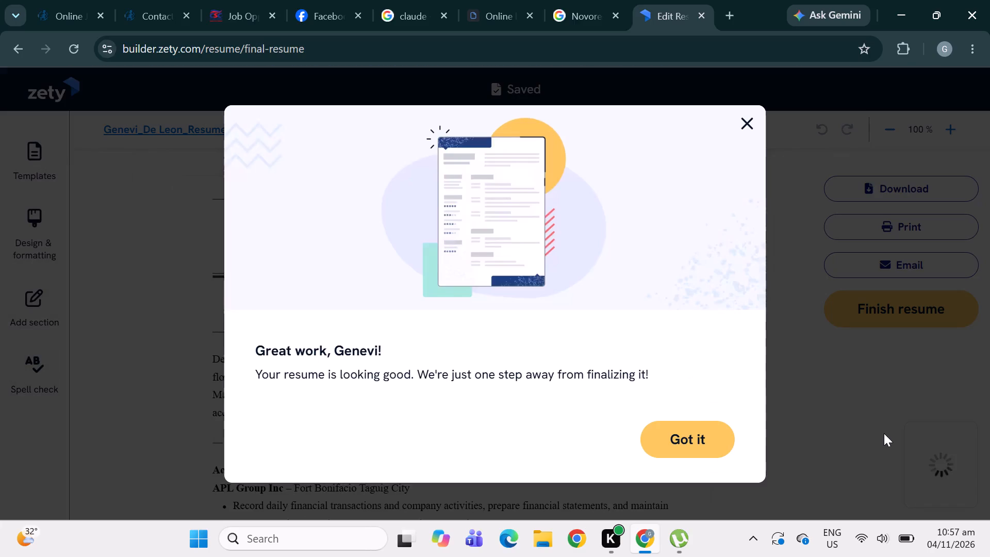
{"action": "left_click", "coordinate": [698, 436]}
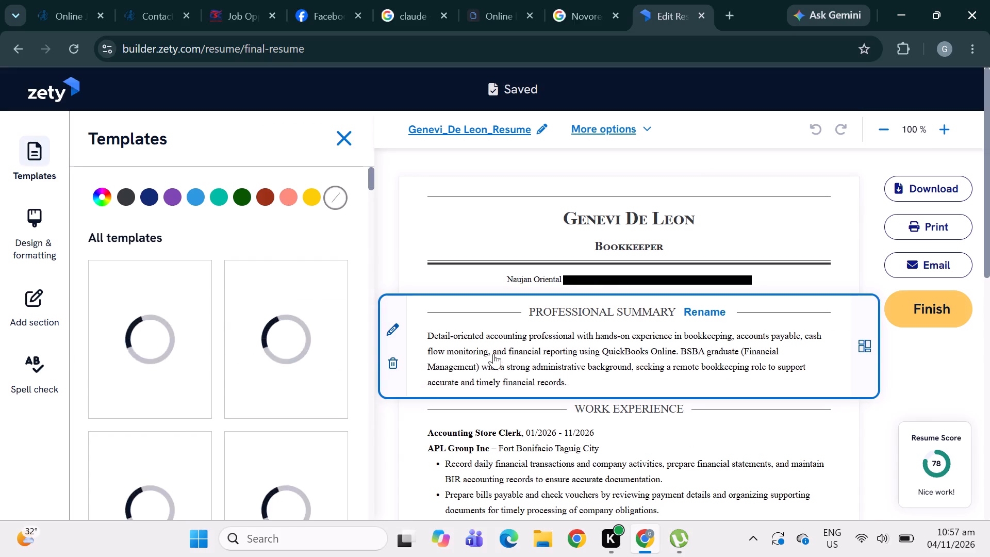
Look through the final resume, open its Skills section to check the text and suggested skills, and save the section.
{"action": "scroll", "coordinate": [465, 337], "scroll_direction": "down", "scroll_amount": 2}
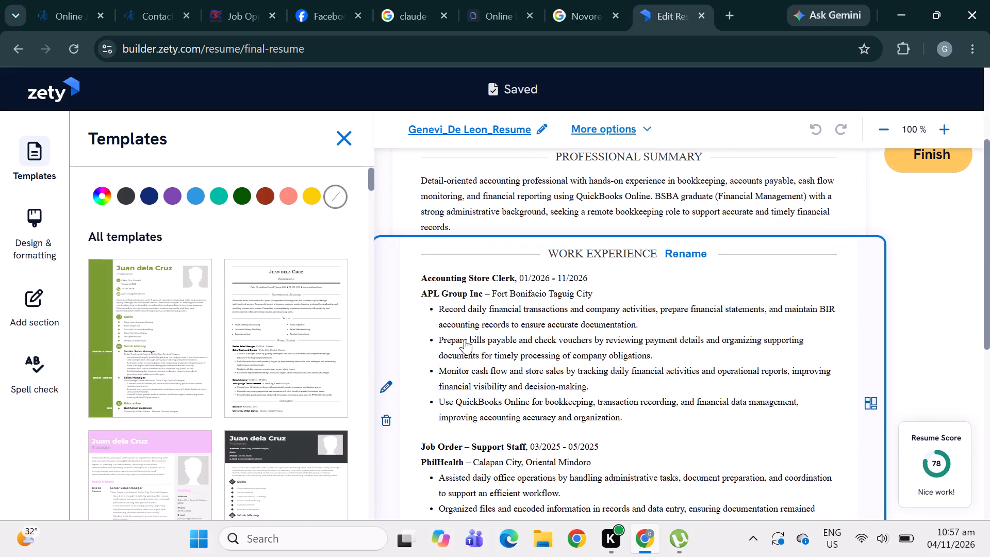
{"action": "scroll", "coordinate": [472, 339], "scroll_direction": "down", "scroll_amount": 5}
{"action": "scroll", "coordinate": [498, 386], "scroll_direction": "down", "scroll_amount": 1}
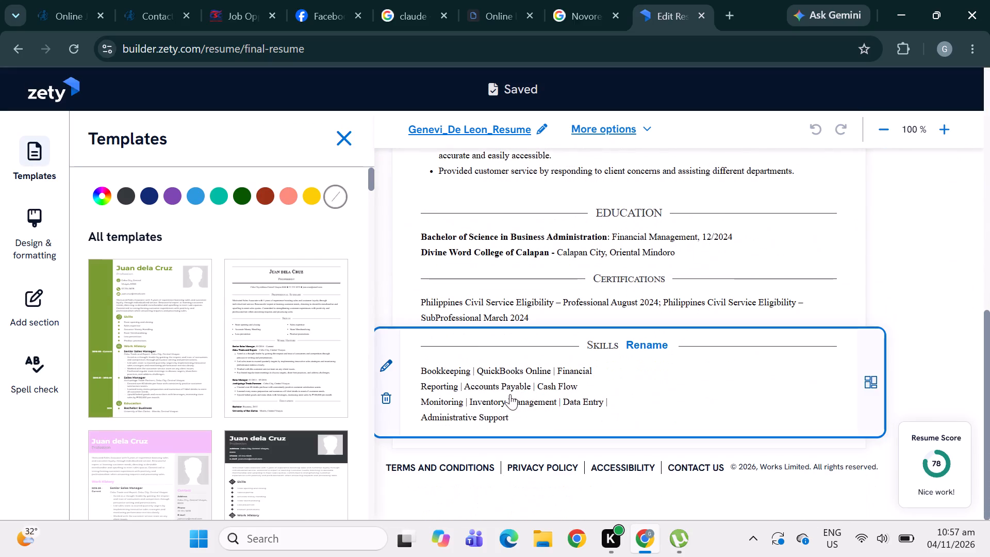
{"action": "left_click", "coordinate": [393, 365]}
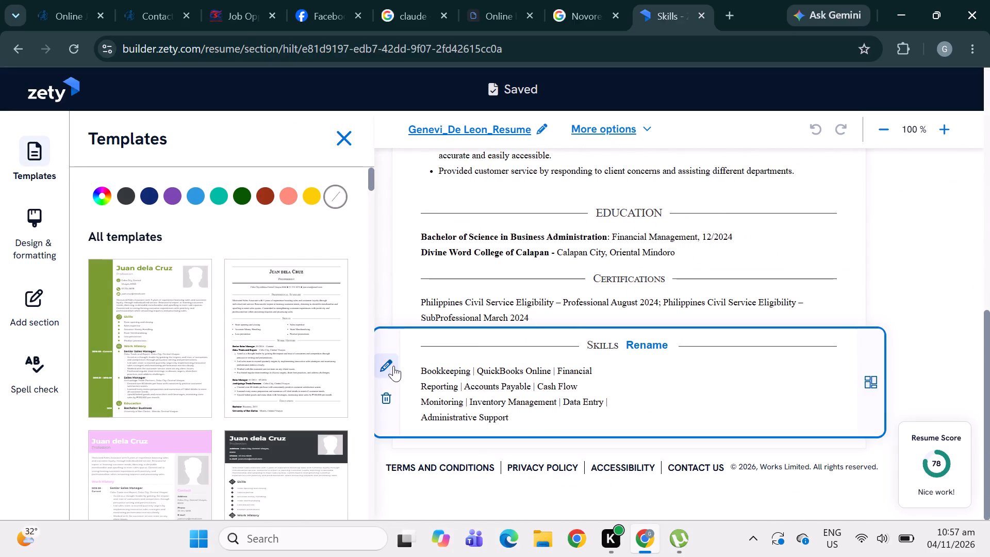
{"action": "scroll", "coordinate": [501, 399], "scroll_direction": "down", "scroll_amount": 3}
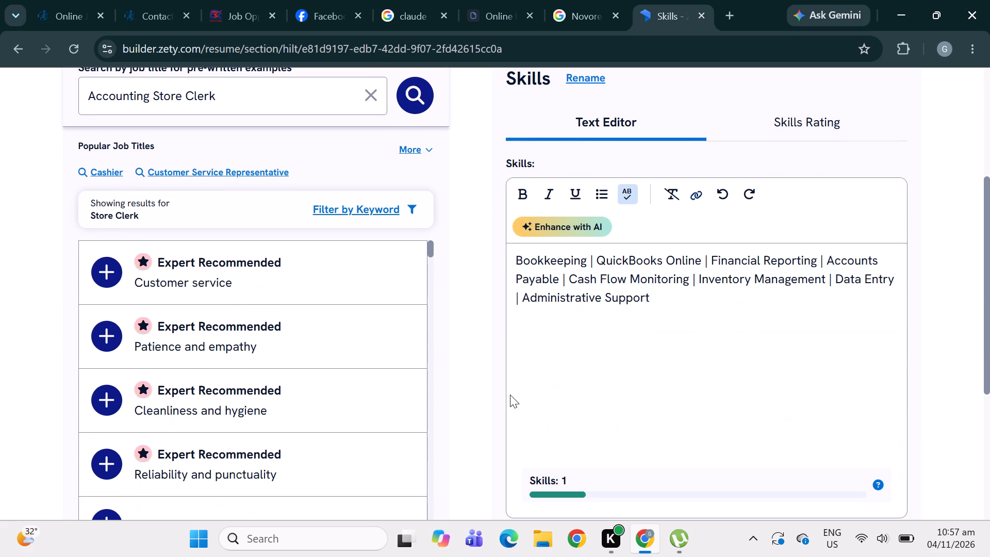
{"action": "scroll", "coordinate": [485, 392], "scroll_direction": "up", "scroll_amount": 2}
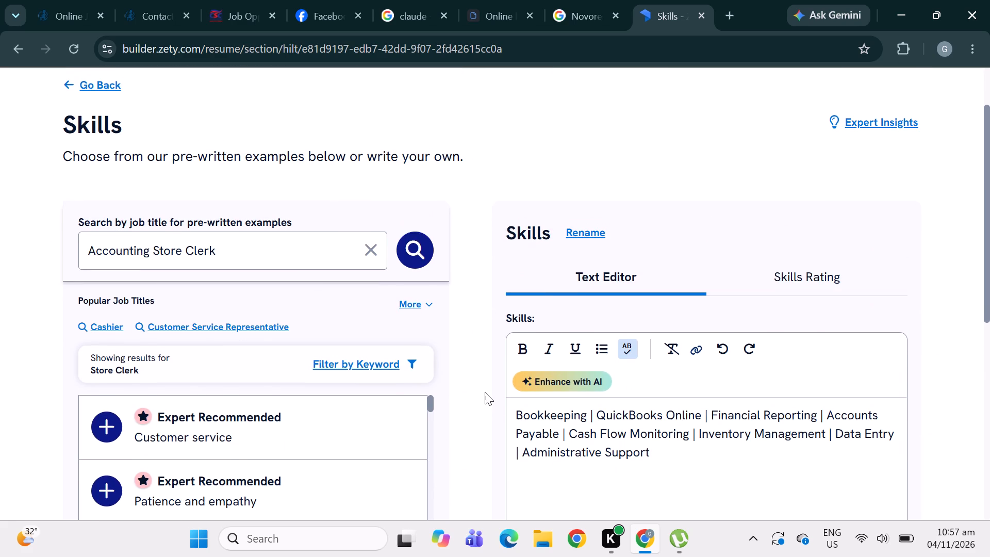
{"action": "scroll", "coordinate": [355, 218], "scroll_direction": "down", "scroll_amount": 4}
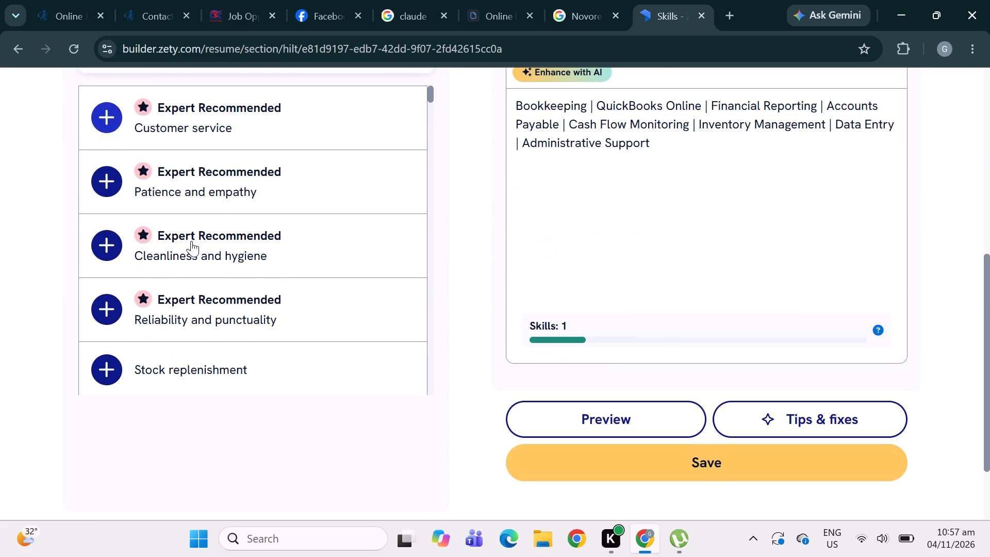
{"action": "scroll", "coordinate": [219, 278], "scroll_direction": "up", "scroll_amount": 4}
{"action": "scroll", "coordinate": [338, 300], "scroll_direction": "down", "scroll_amount": 4}
{"action": "scroll", "coordinate": [556, 399], "scroll_direction": "down", "scroll_amount": 2}
{"action": "left_click", "coordinate": [640, 375]}
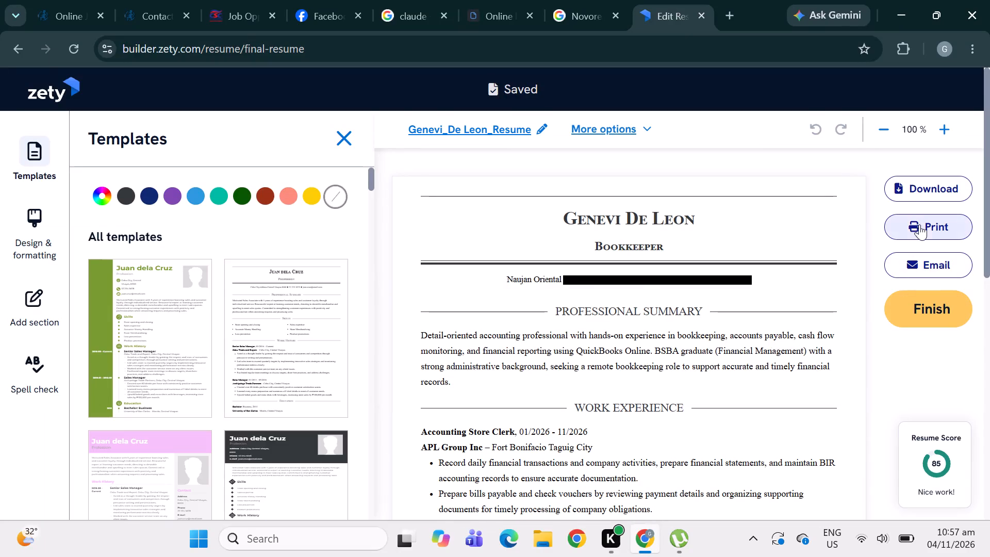
Download the resume as an Adobe PDF, keeping the suggested resume name.
{"action": "left_click", "coordinate": [911, 186]}
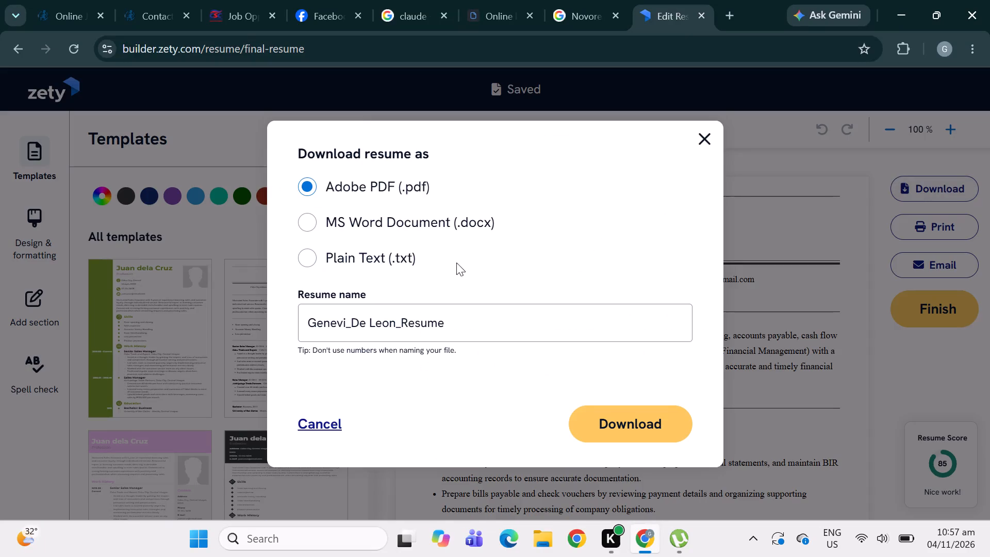
{"action": "left_click", "coordinate": [655, 423]}
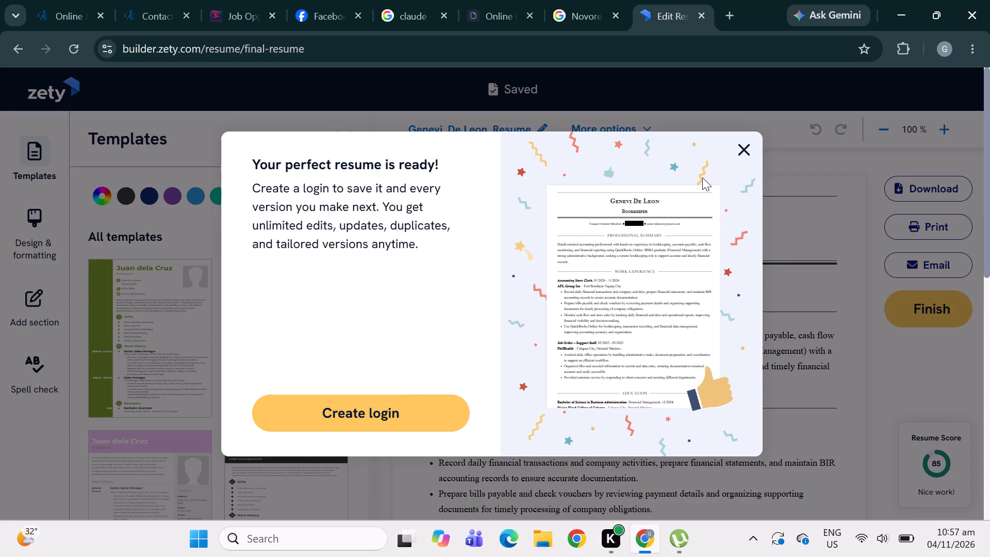
Check the Downloads folder in File Explorer for the resume PDF and return to Zety.
{"action": "left_click", "coordinate": [549, 535]}
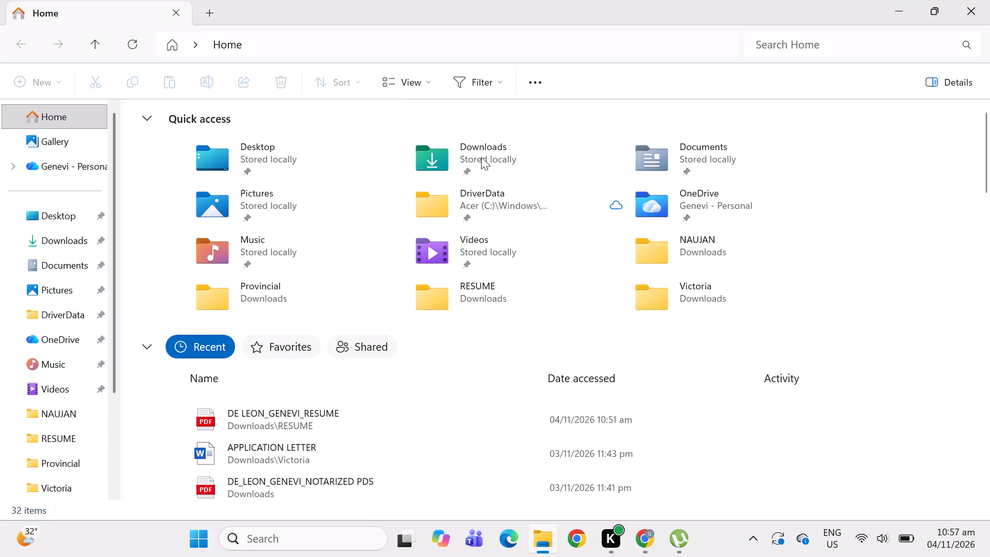
{"action": "double_click", "coordinate": [481, 157]}
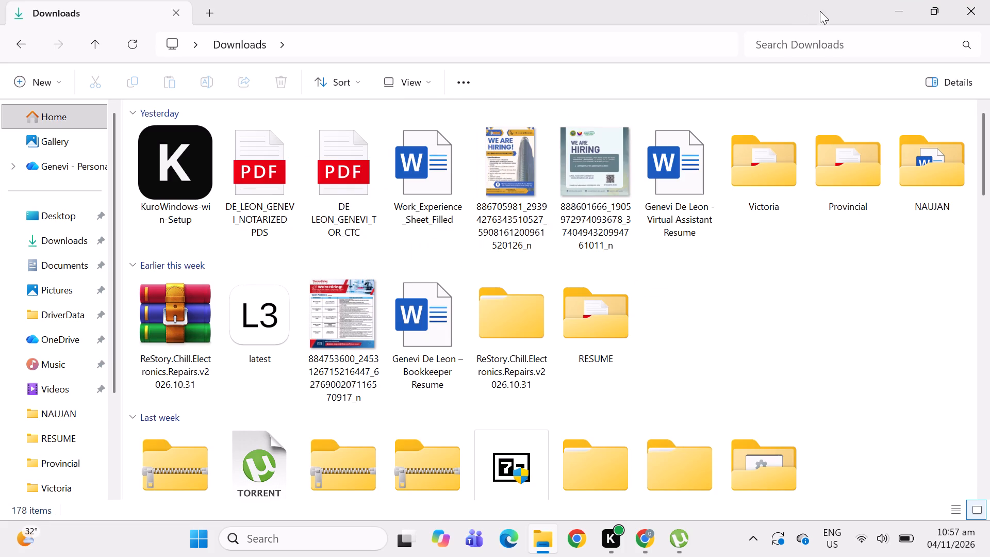
{"action": "left_click", "coordinate": [908, 9]}
Start creating a Zety login to save the finished resume.
{"action": "left_click", "coordinate": [428, 412]}
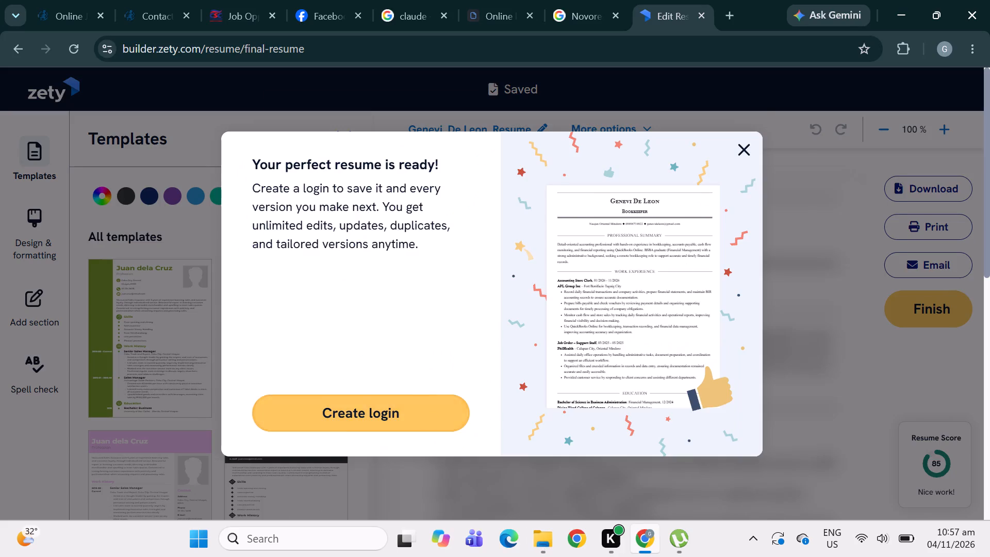
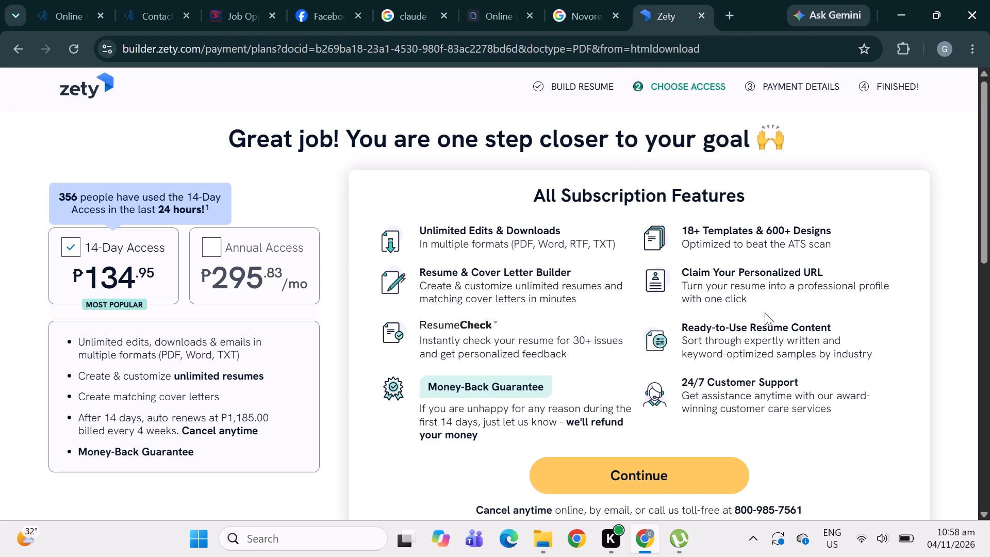
Review the subscription plan page, checking the 14-Day Access option and the features offered.
{"action": "left_click", "coordinate": [75, 245]}
{"action": "scroll", "coordinate": [496, 368], "scroll_direction": "down", "scroll_amount": 4}
{"action": "scroll", "coordinate": [490, 359], "scroll_direction": "up", "scroll_amount": 2}
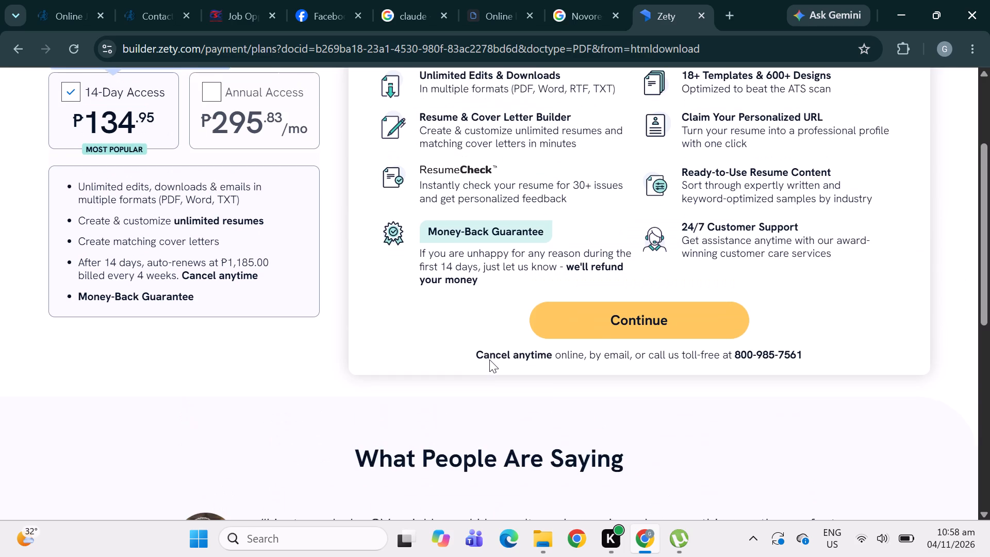
{"action": "scroll", "coordinate": [489, 359], "scroll_direction": "up", "scroll_amount": 4}
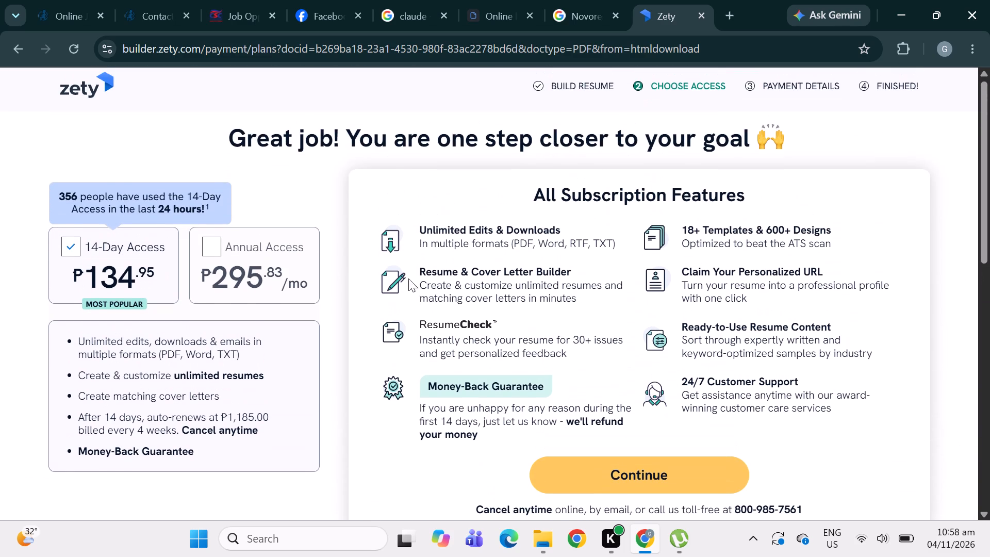
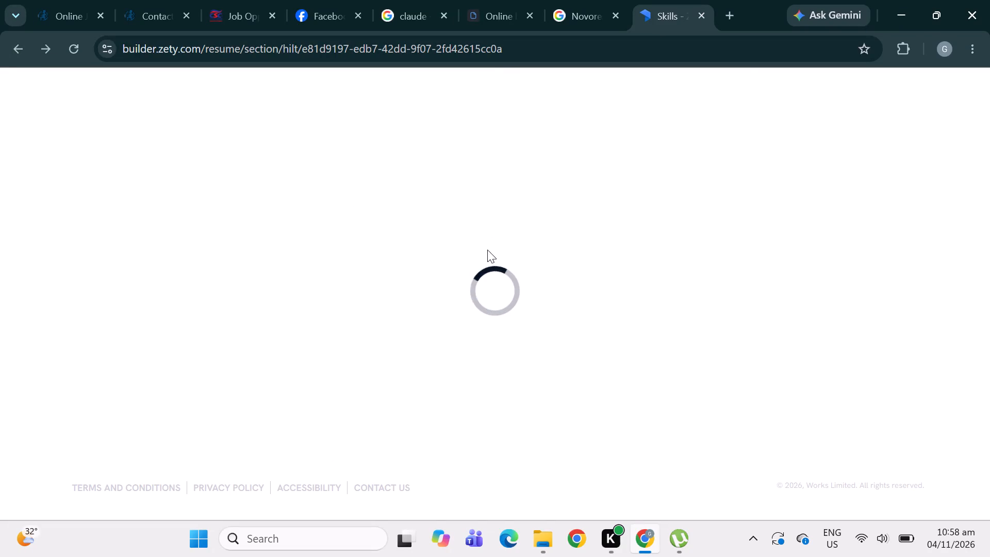
Save the Skills section and return to the full resume.
{"action": "scroll", "coordinate": [509, 351], "scroll_direction": "down", "scroll_amount": 6}
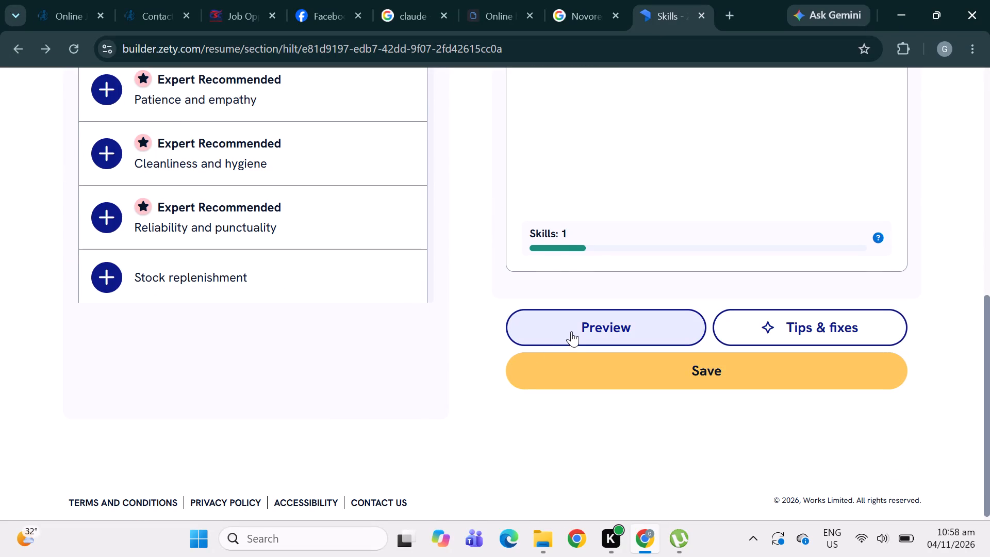
{"action": "left_click", "coordinate": [575, 364]}
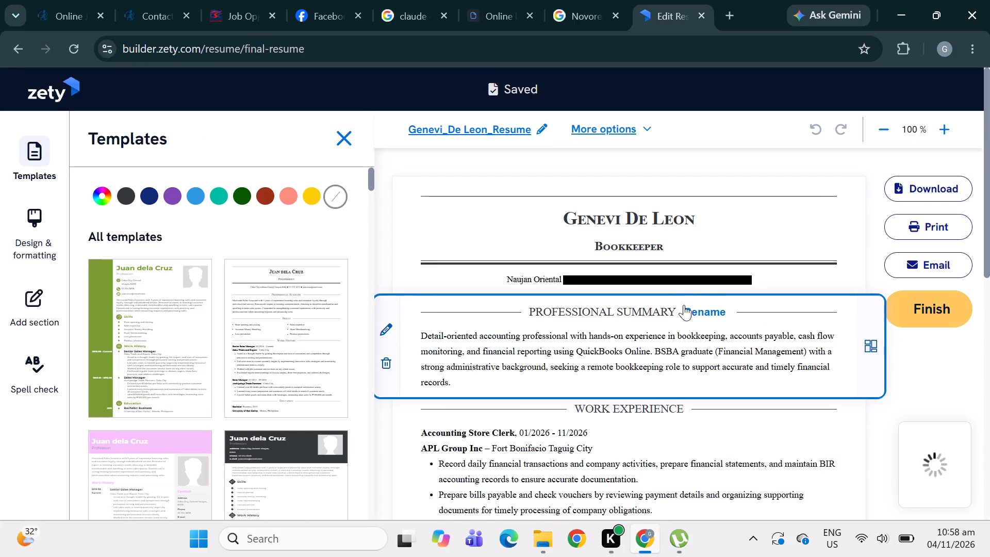
Request the resume download in Adobe PDF (.pdf) format, keeping the suggested resume name.
{"action": "left_click", "coordinate": [909, 191]}
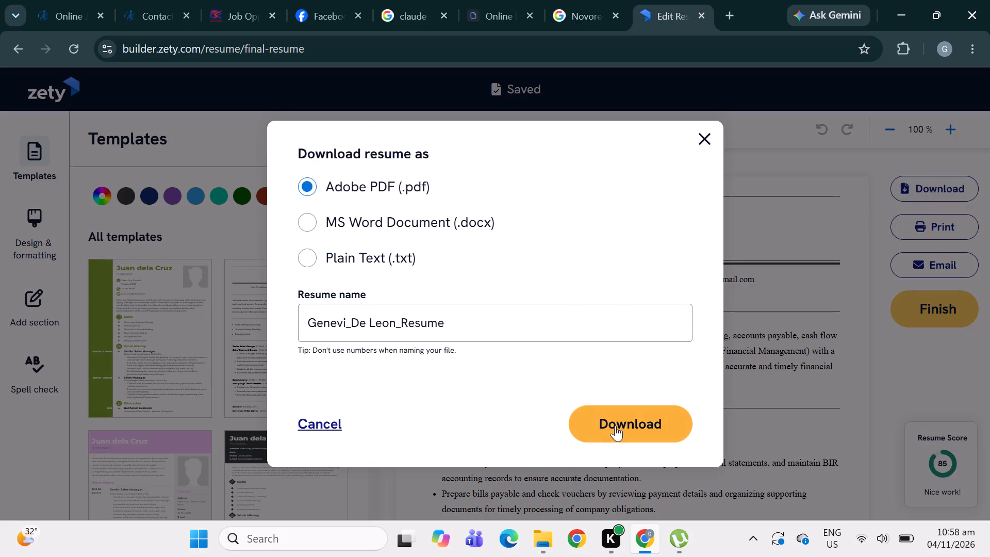
{"action": "left_click", "coordinate": [615, 419]}
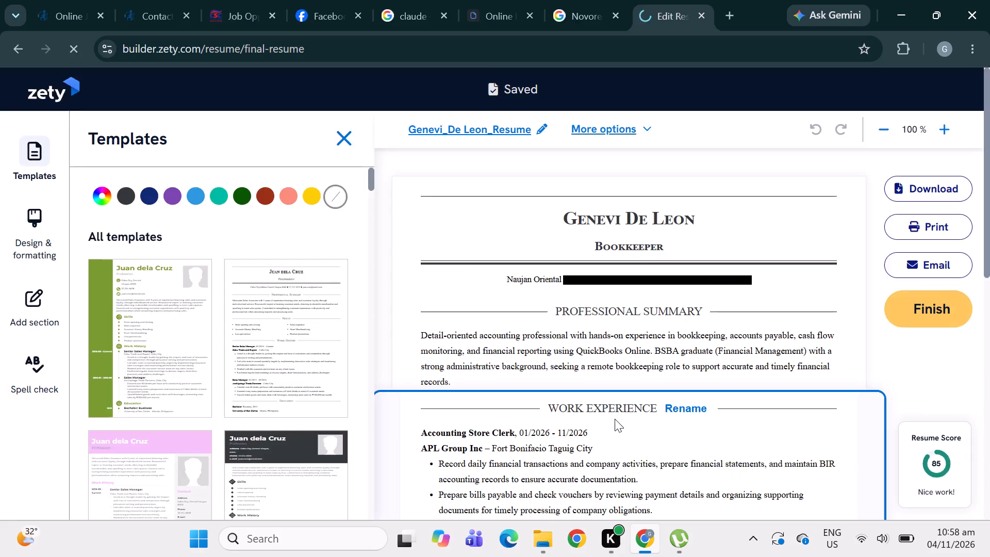
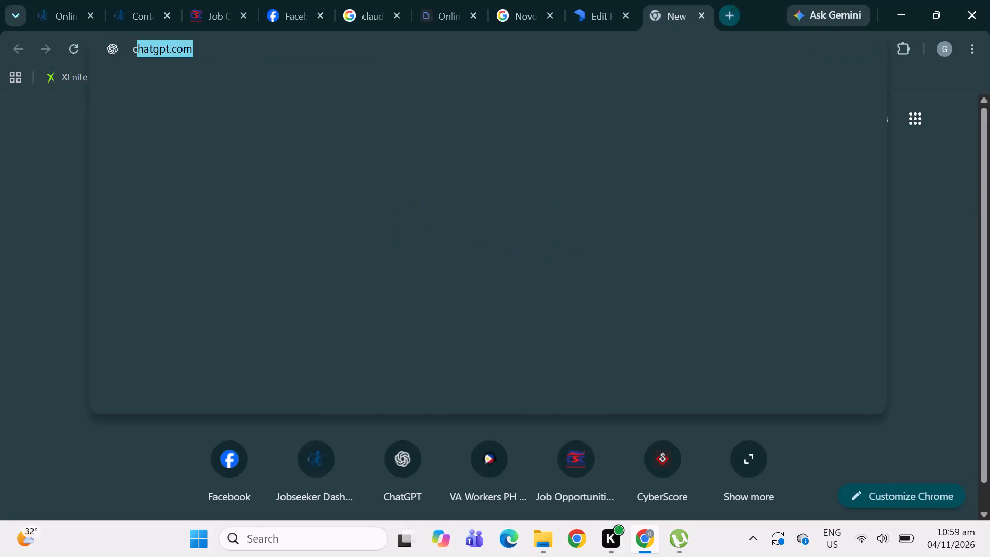
Find the Canva website in a web search and continue into the saved account, skipping the passkey setup.
{"action": "type", "text": "va"}
{"action": "key", "text": "Return"}
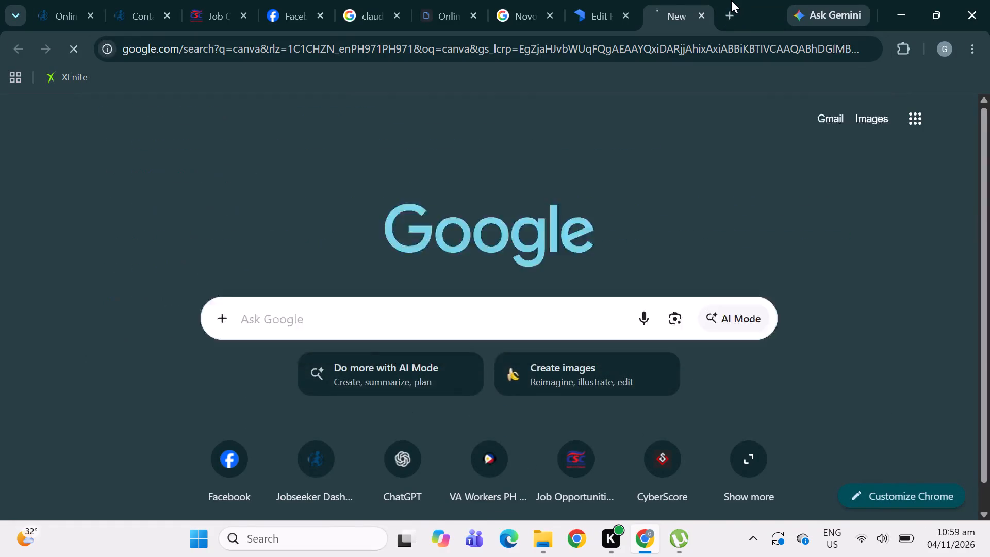
{"action": "left_click", "coordinate": [236, 239]}
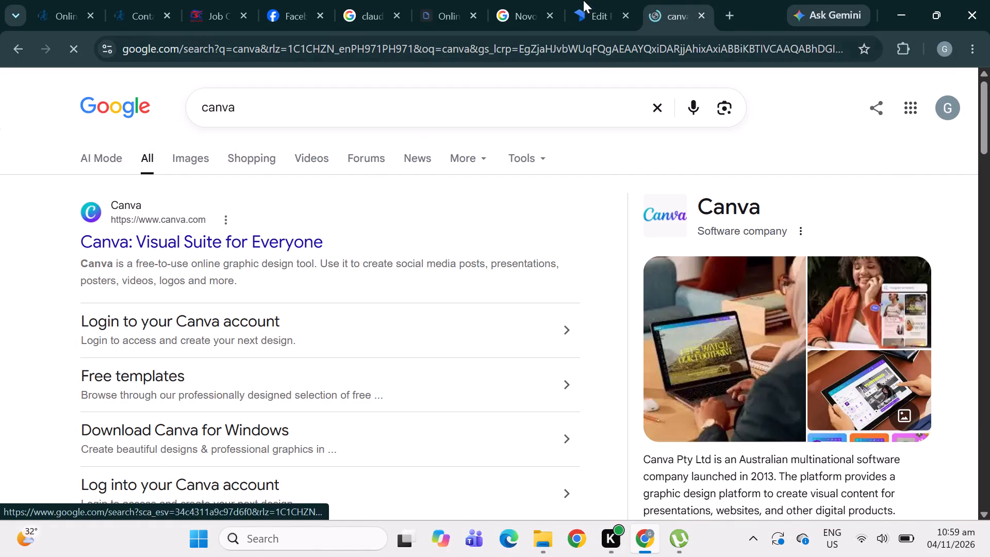
{"action": "left_click", "coordinate": [587, 0]}
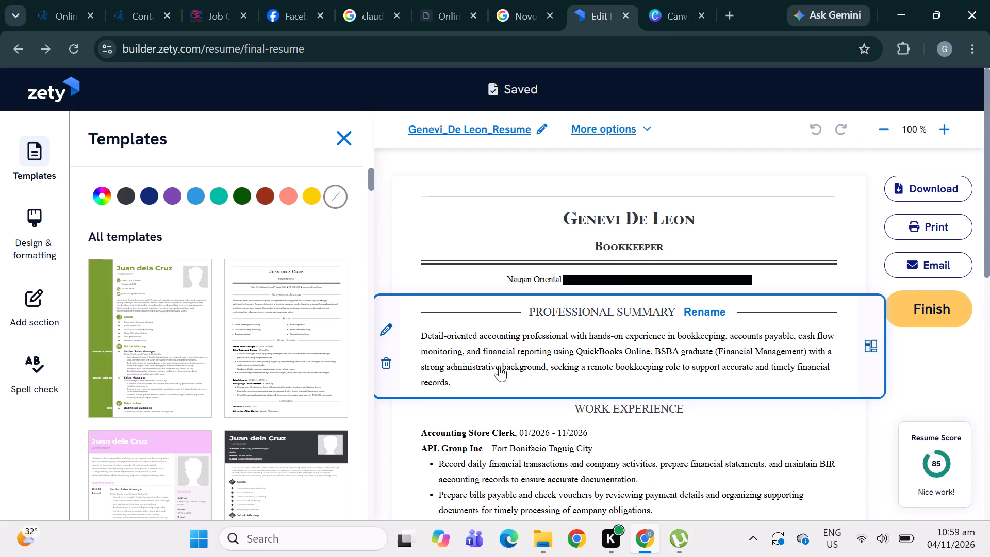
{"action": "left_click", "coordinate": [698, 0]}
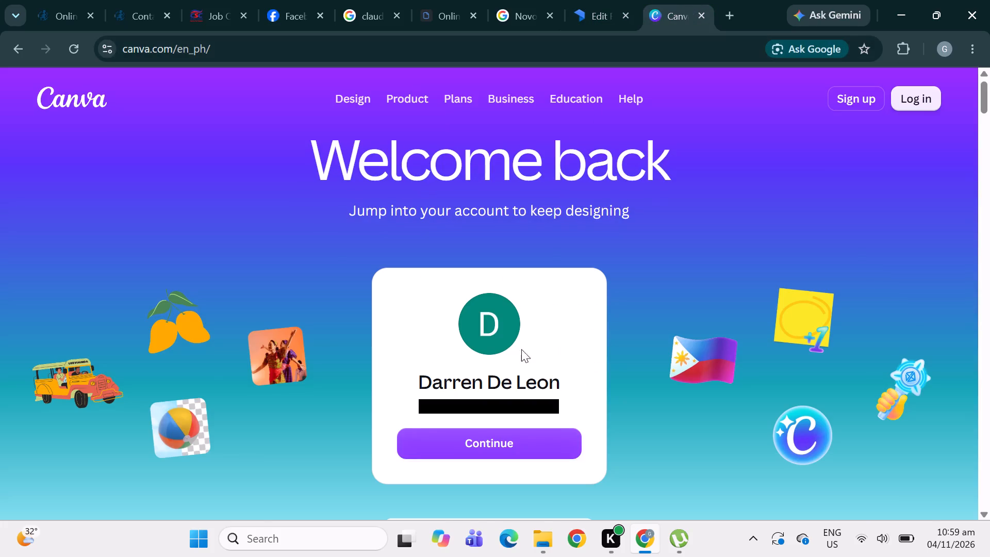
{"action": "left_click", "coordinate": [509, 442]}
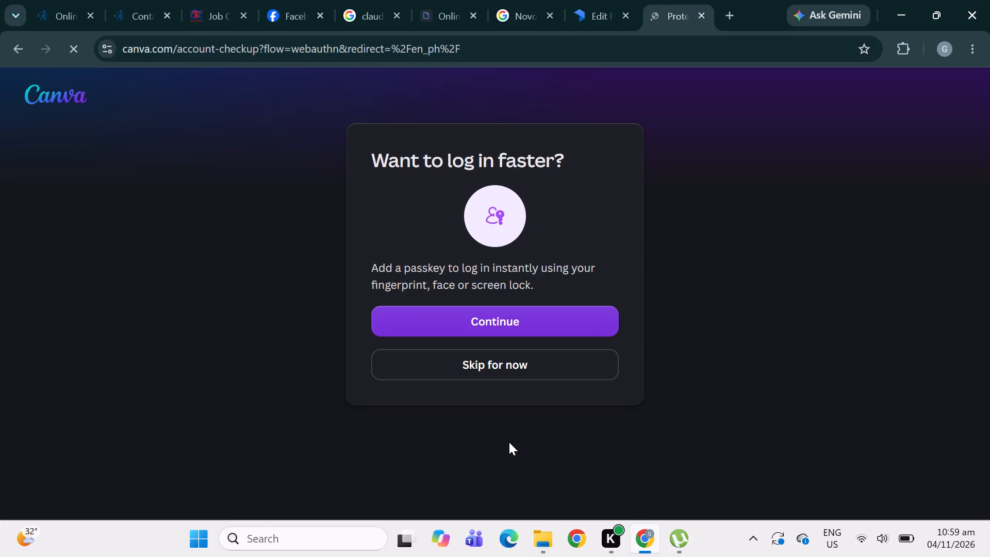
{"action": "left_click", "coordinate": [505, 365]}
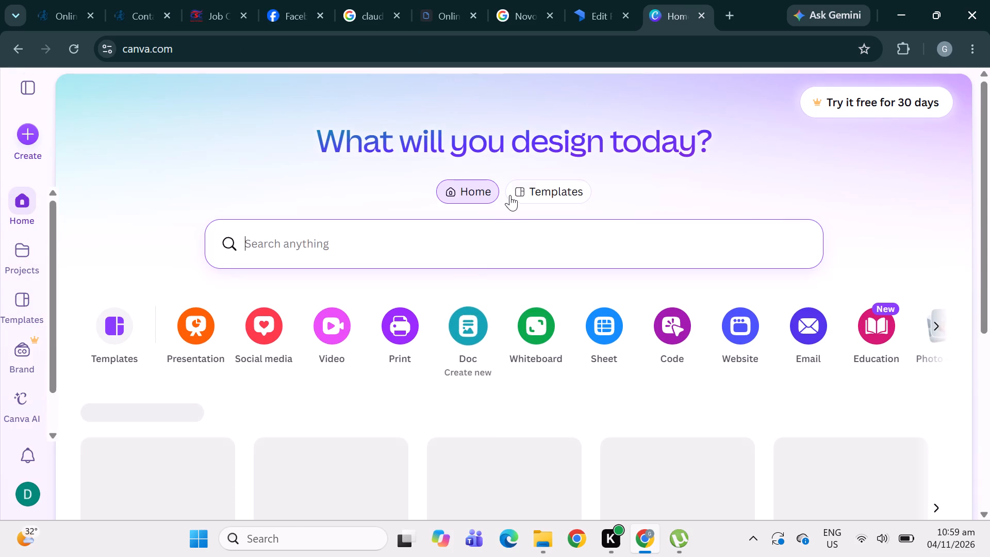
Search Canva's template library for "resume".
{"action": "left_click", "coordinate": [124, 324]}
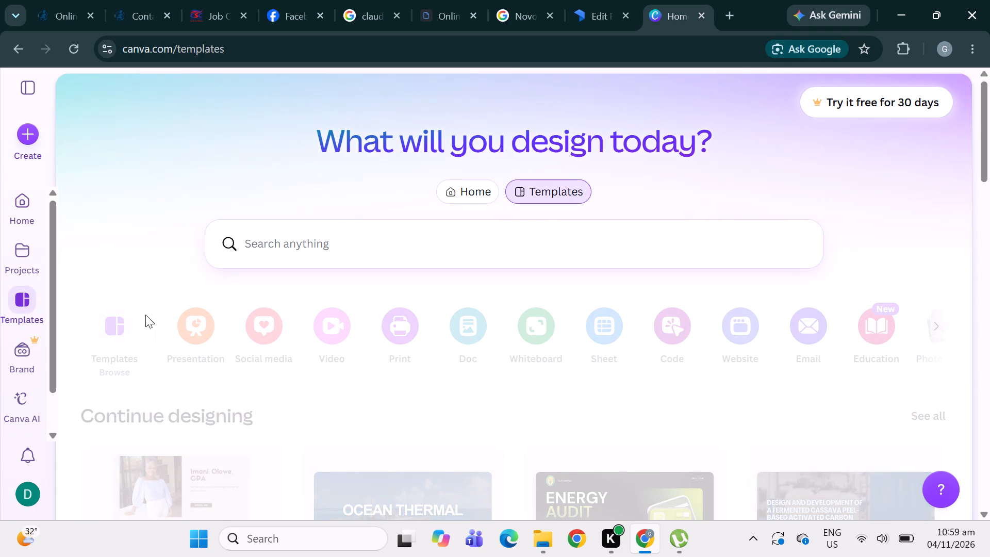
{"action": "left_click", "coordinate": [309, 249]}
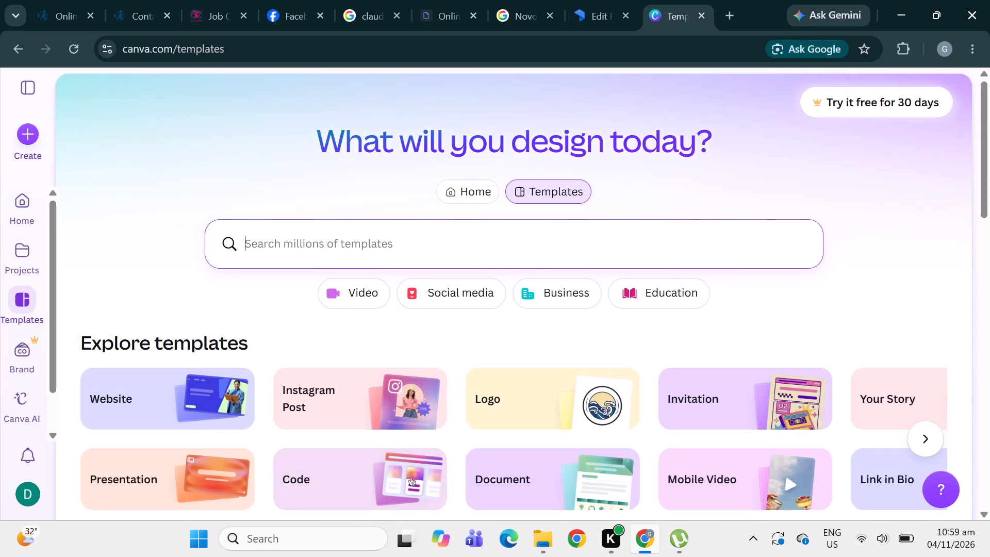
{"action": "type", "text": "resume"}
{"action": "key", "text": "Return"}
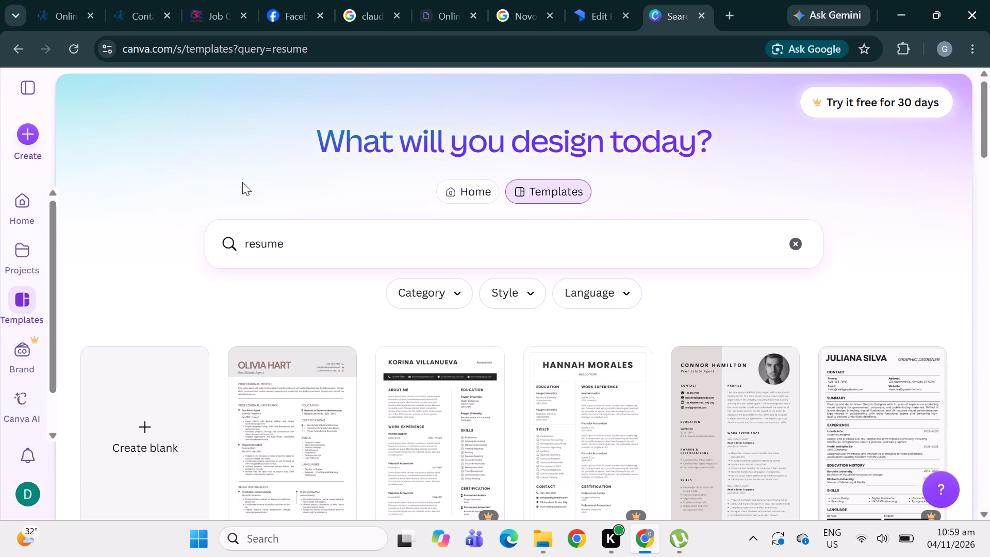
Browse the resume templates for a simple text-based layout and preview the Black and White Simple Professional Resume.
{"action": "scroll", "coordinate": [346, 344], "scroll_direction": "down", "scroll_amount": 3}
{"action": "scroll", "coordinate": [939, 332], "scroll_direction": "down", "scroll_amount": 4}
{"action": "scroll", "coordinate": [968, 275], "scroll_direction": "down", "scroll_amount": 2}
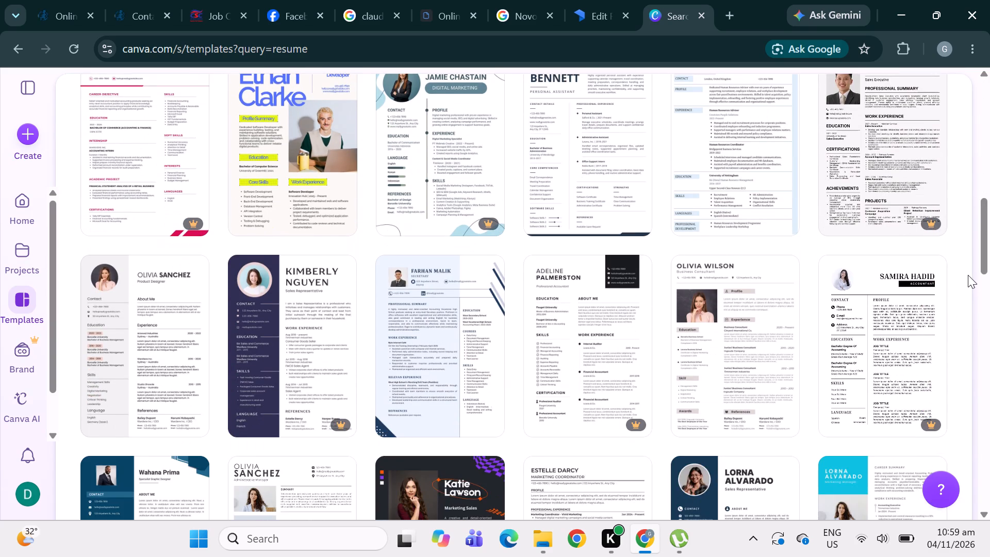
{"action": "scroll", "coordinate": [968, 273], "scroll_direction": "down", "scroll_amount": 4}
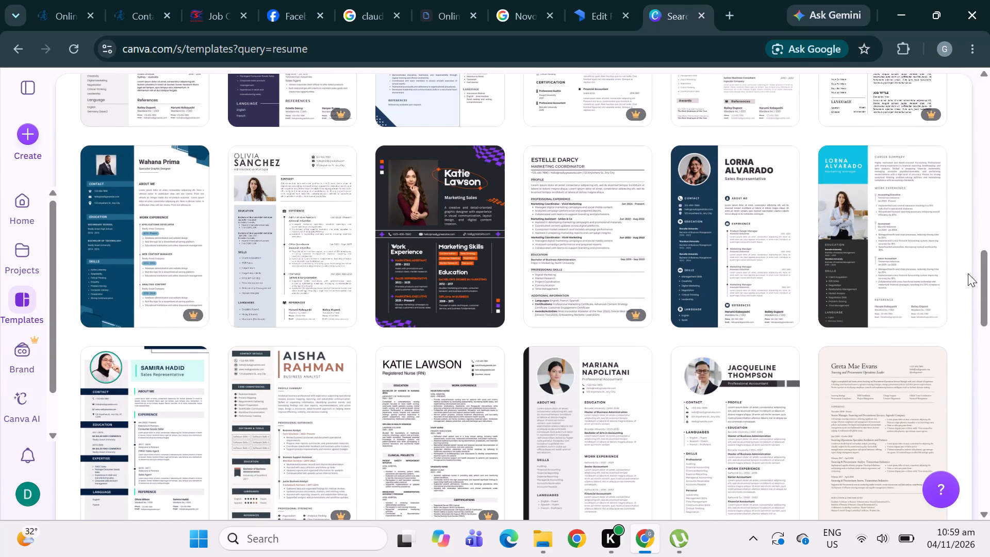
{"action": "scroll", "coordinate": [968, 273], "scroll_direction": "down", "scroll_amount": 6}
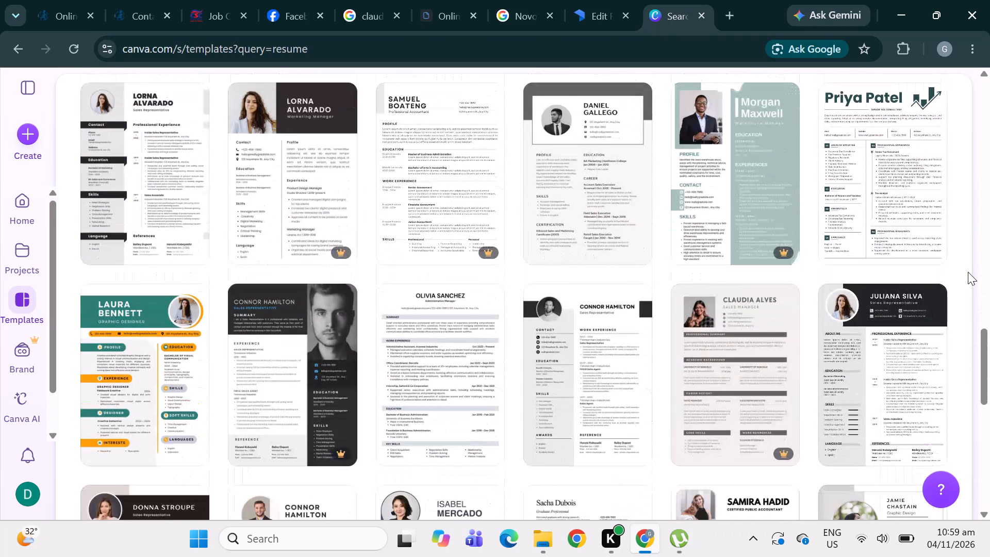
{"action": "scroll", "coordinate": [968, 272], "scroll_direction": "down", "scroll_amount": 3}
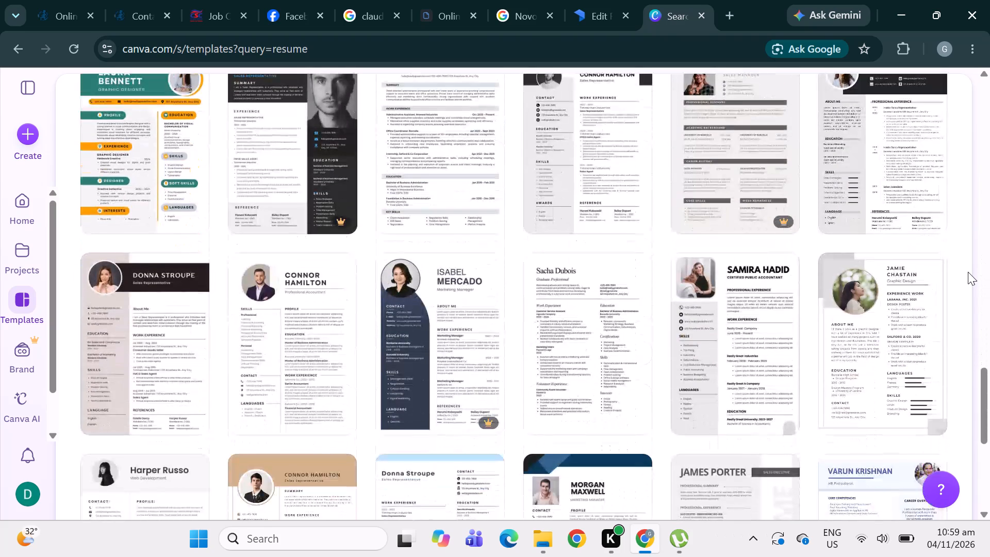
{"action": "scroll", "coordinate": [968, 272], "scroll_direction": "down", "scroll_amount": 8}
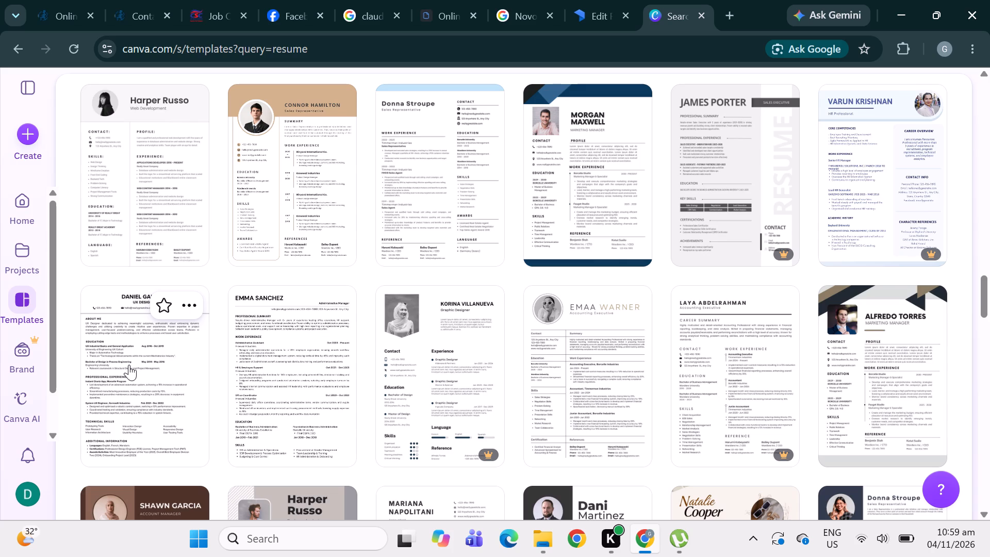
{"action": "scroll", "coordinate": [129, 365], "scroll_direction": "down", "scroll_amount": 3}
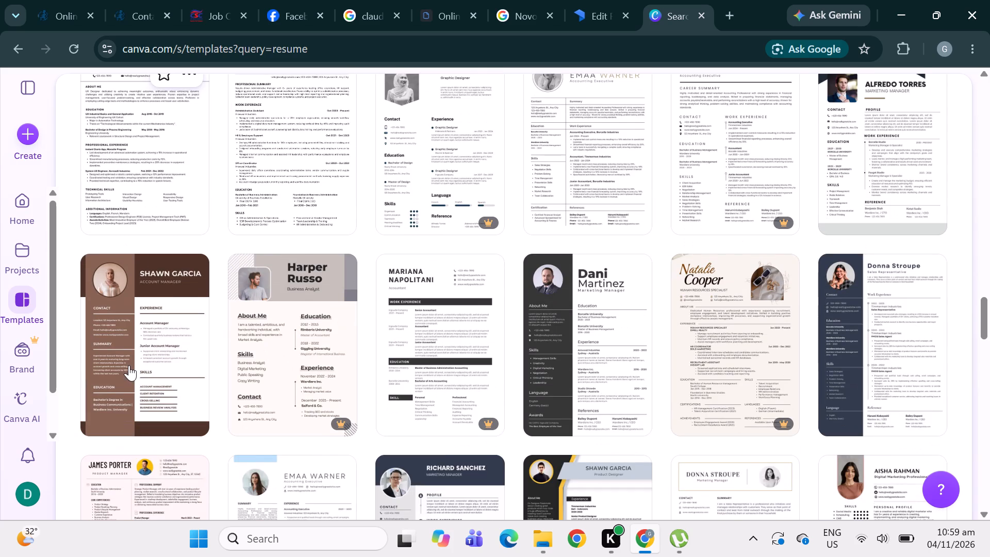
{"action": "scroll", "coordinate": [130, 362], "scroll_direction": "up", "scroll_amount": 1}
{"action": "left_click", "coordinate": [112, 277]}
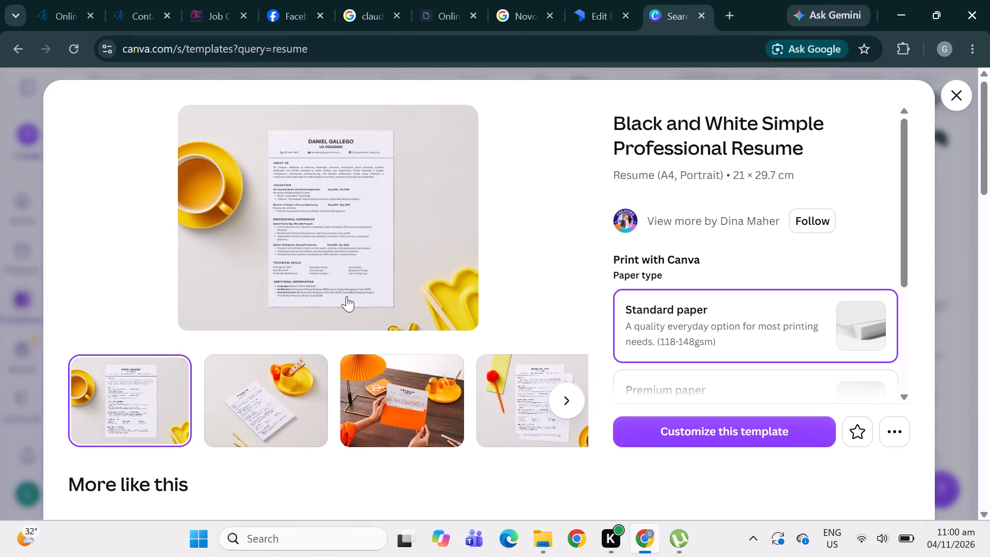
Compare similar templates and start customizing the Simple Elegant Clean Classic Minimalist Professional CV Resume.
{"action": "scroll", "coordinate": [417, 357], "scroll_direction": "down", "scroll_amount": 4}
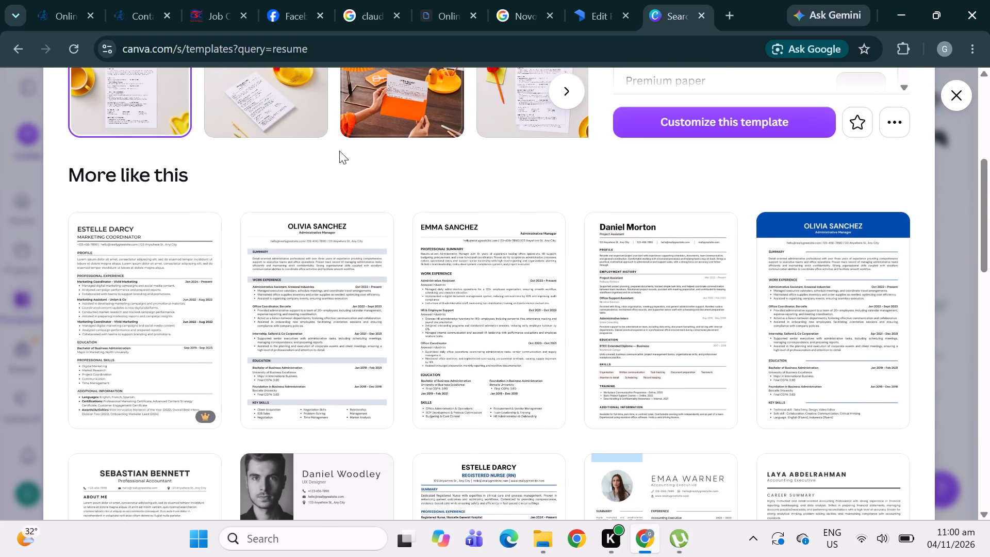
{"action": "left_click", "coordinate": [178, 312]}
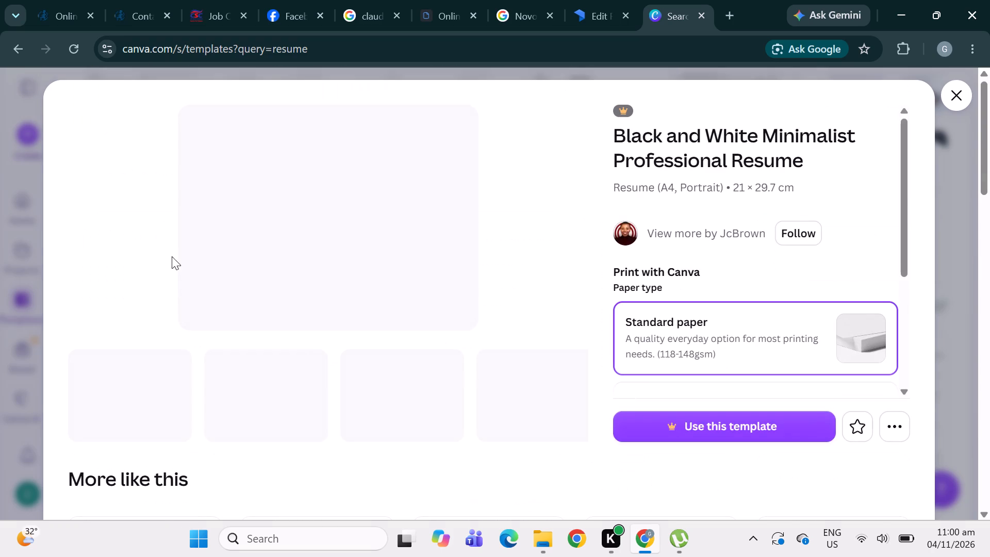
{"action": "scroll", "coordinate": [366, 354], "scroll_direction": "down", "scroll_amount": 5}
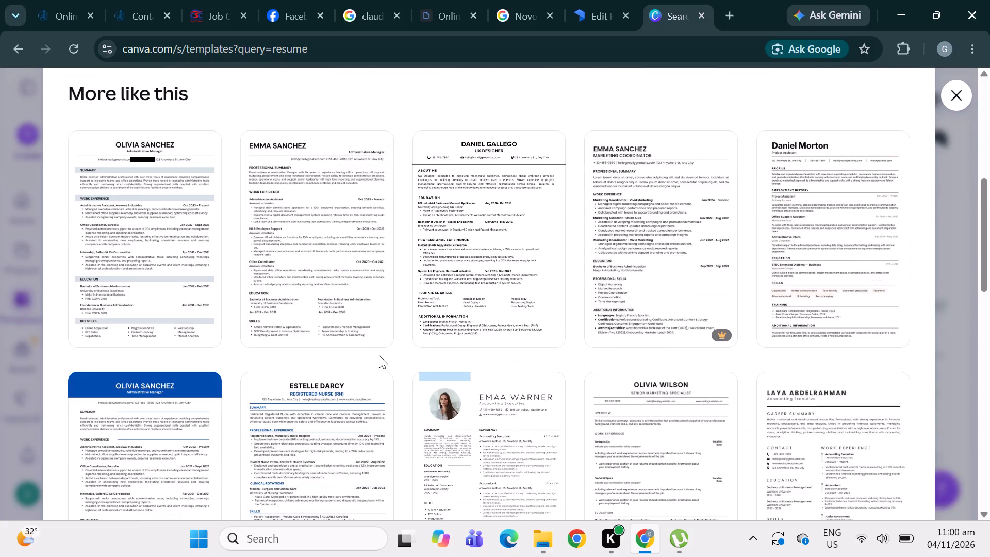
{"action": "scroll", "coordinate": [547, 309], "scroll_direction": "down", "scroll_amount": 1}
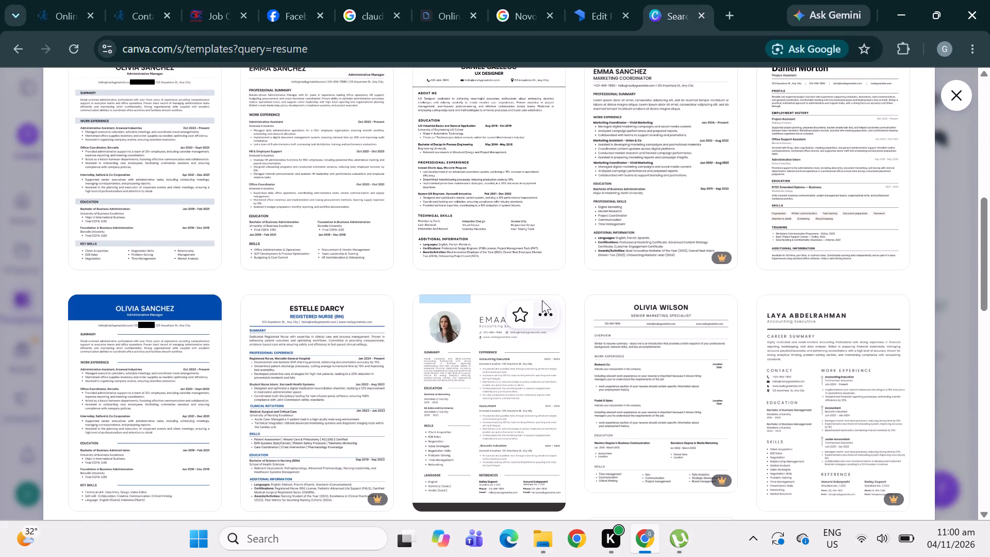
{"action": "scroll", "coordinate": [301, 365], "scroll_direction": "up", "scroll_amount": 1}
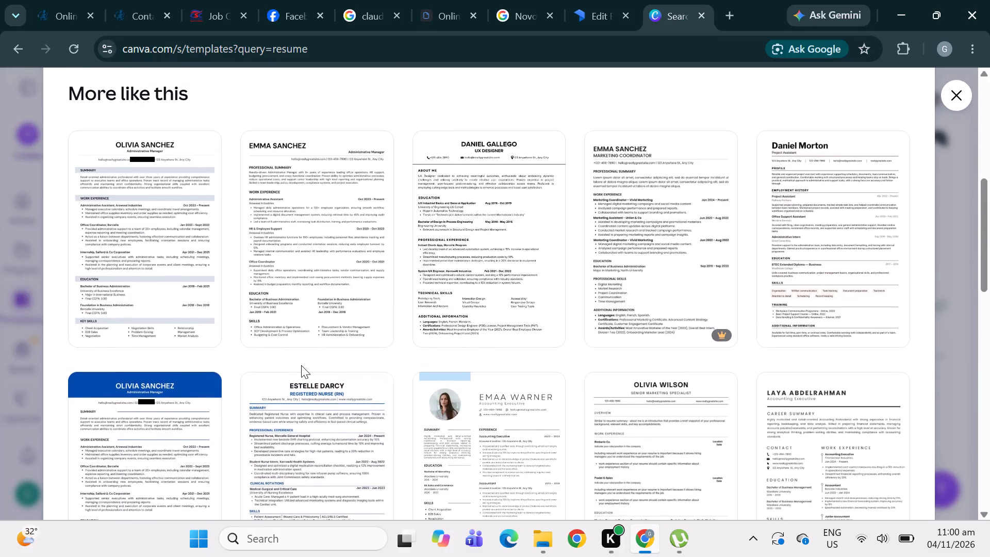
{"action": "left_click", "coordinate": [317, 283]}
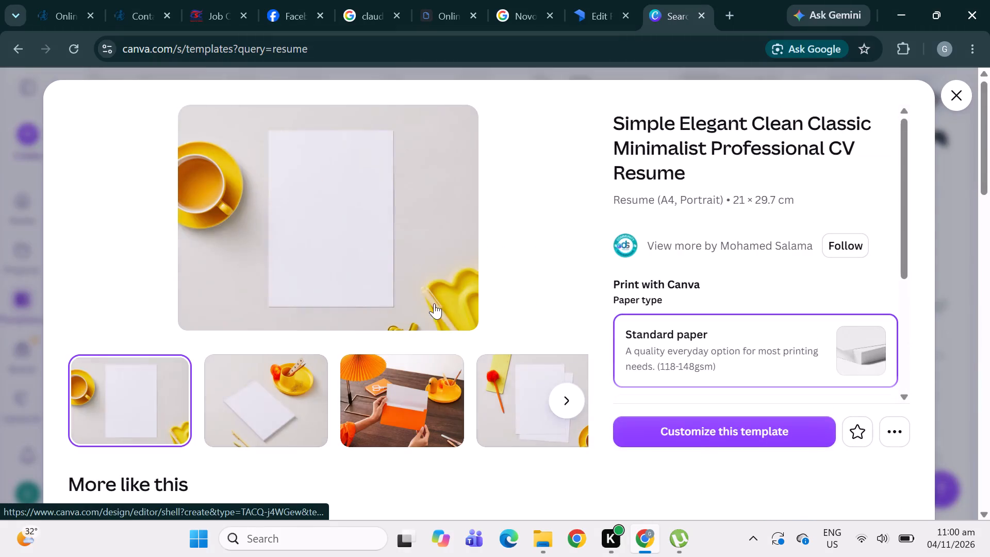
{"action": "left_click", "coordinate": [703, 439]}
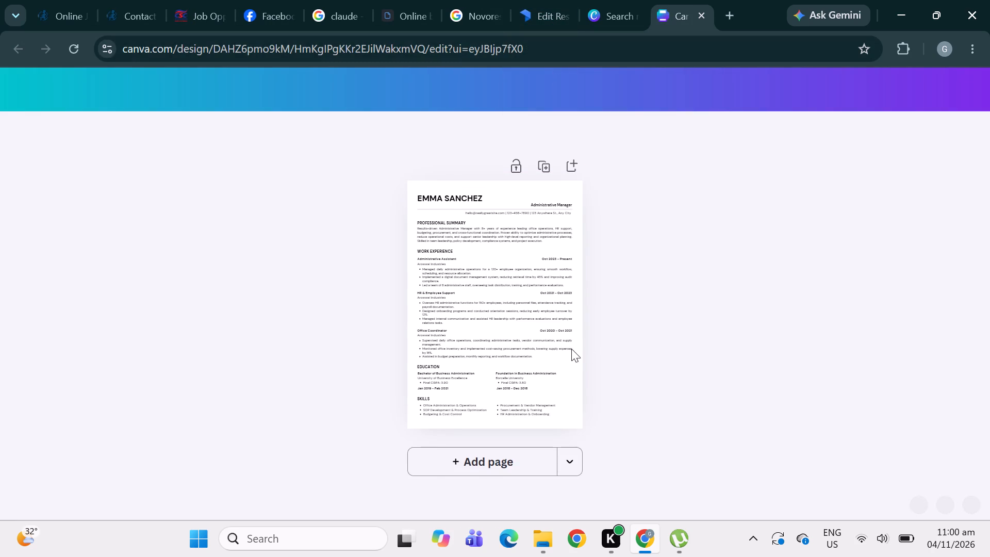
Replace the sample name in the resume's heading with the applicant's name from the Zety resume.
{"action": "scroll", "coordinate": [516, 252], "scroll_direction": "up", "scroll_amount": 3}
{"action": "scroll", "coordinate": [543, 299], "scroll_direction": "up", "scroll_amount": 1}
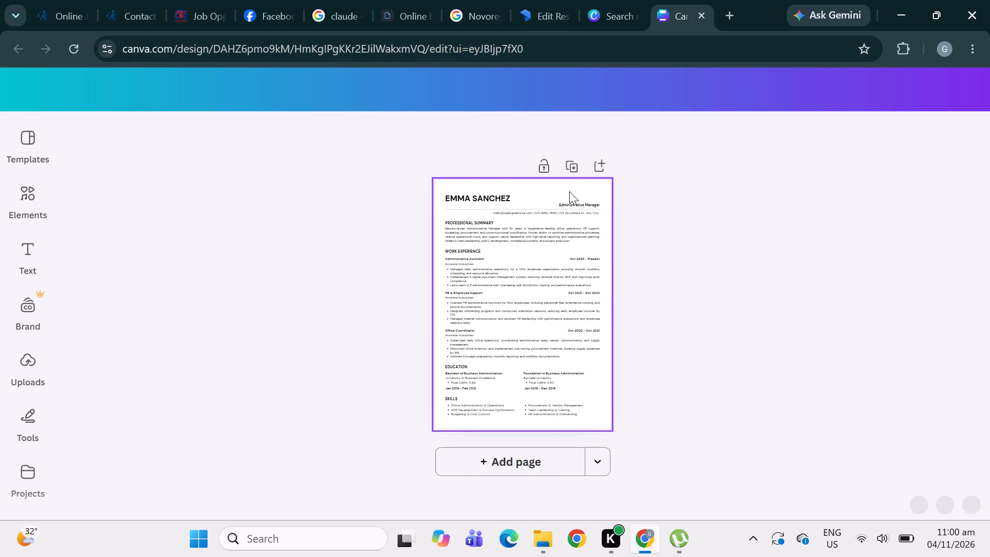
{"action": "left_click", "coordinate": [518, 185]}
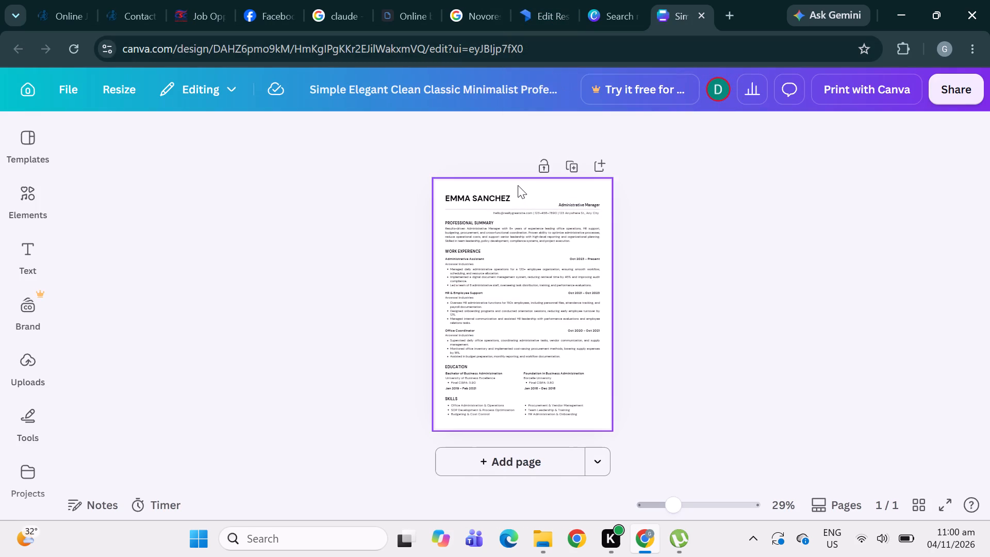
{"action": "scroll", "coordinate": [558, 281], "scroll_direction": "up", "scroll_amount": 6, "text": "ctrl"}
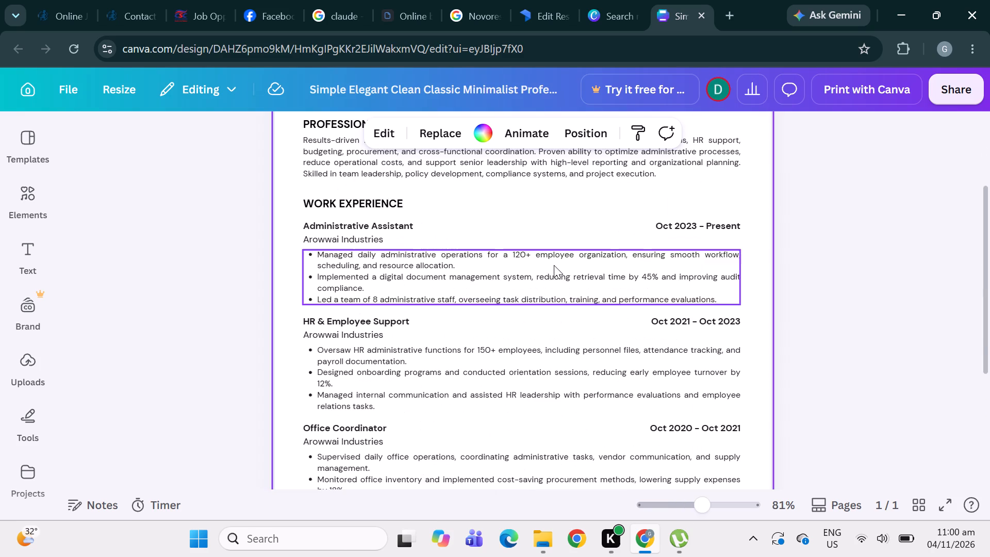
{"action": "scroll", "coordinate": [545, 251], "scroll_direction": "up", "scroll_amount": 6}
{"action": "scroll", "coordinate": [563, 275], "scroll_direction": "up", "scroll_amount": 1, "text": "ctrl"}
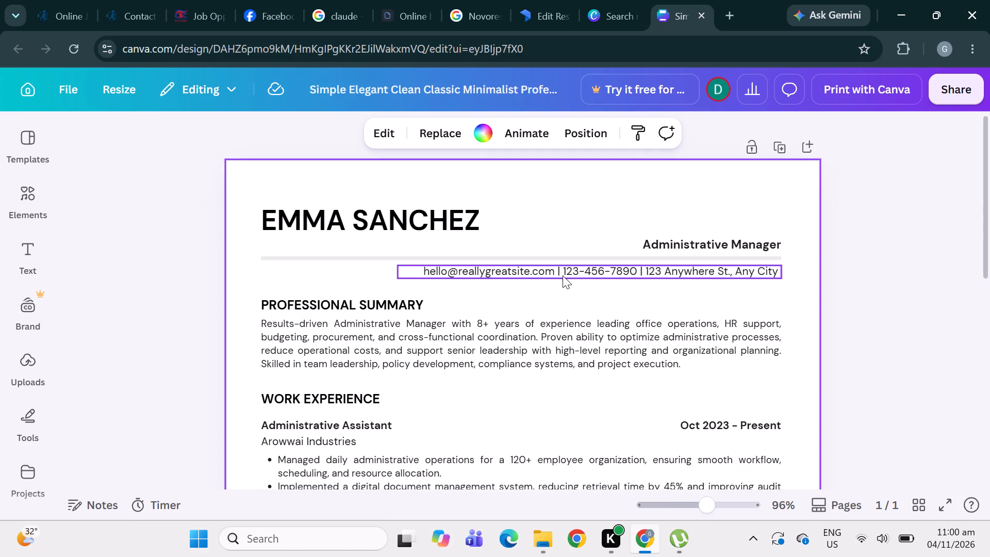
{"action": "left_click", "coordinate": [539, 0]}
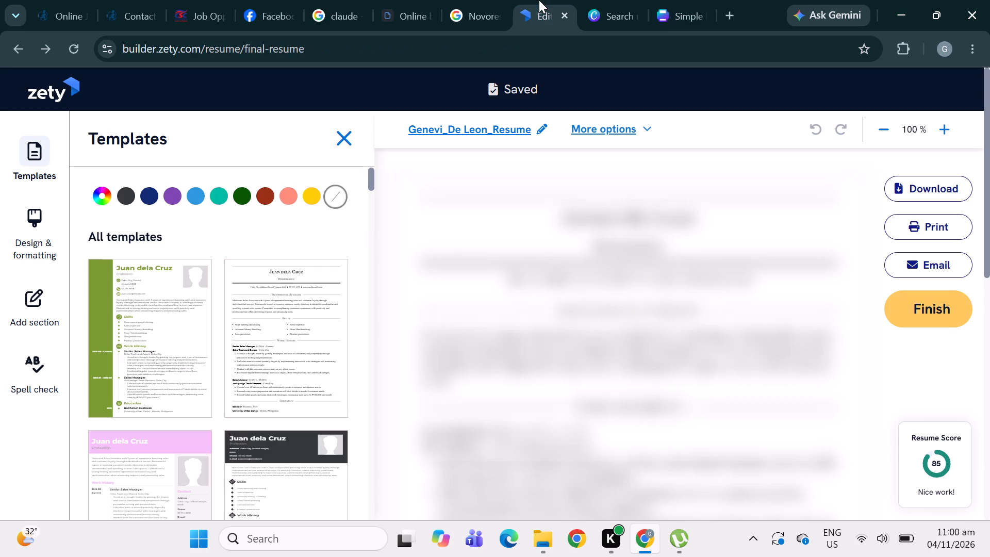
{"action": "left_click", "coordinate": [686, 0]}
{"action": "left_click", "coordinate": [388, 243]}
{"action": "double_click", "coordinate": [415, 225]}
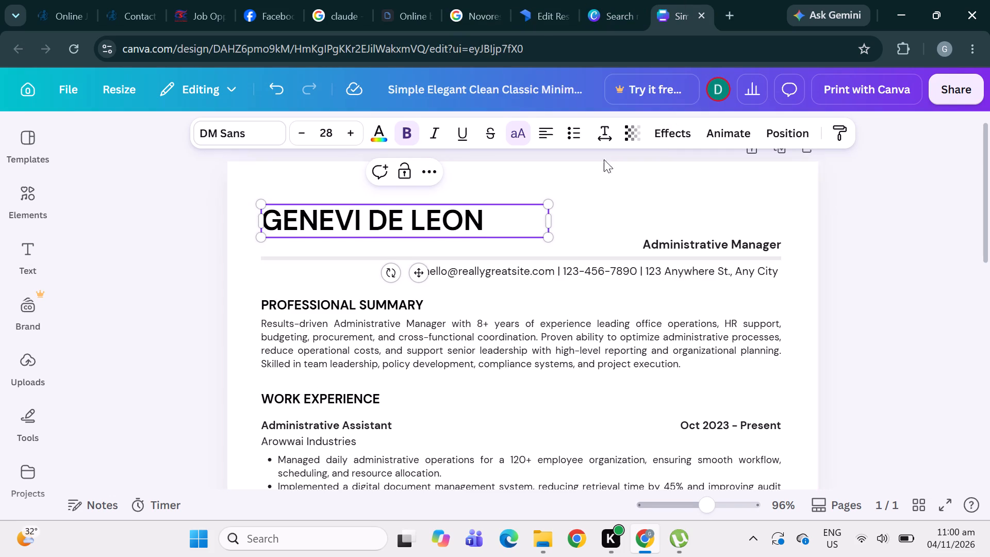
Change the job title under the name heading to "Bookkeeper".
{"action": "type", "text": "boo"}
{"action": "key", "text": "BackSpace"}
{"action": "key", "text": "BackSpace"}
{"action": "key", "text": "BackSpace"}
{"action": "type", "text": "Bookkeeper"}
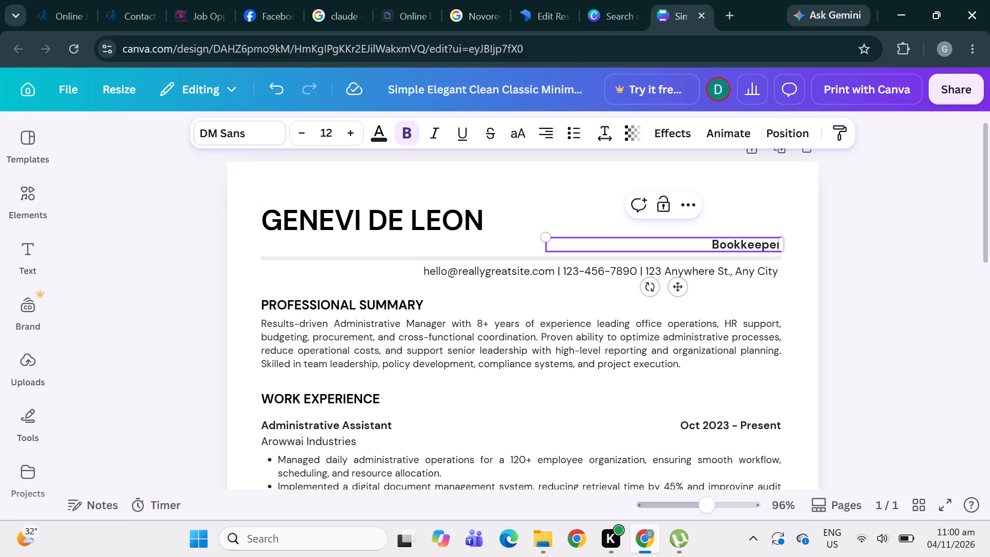
Open the sample contact details line below the job title for editing, with all its text selected.
{"action": "double_click", "coordinate": [520, 271]}
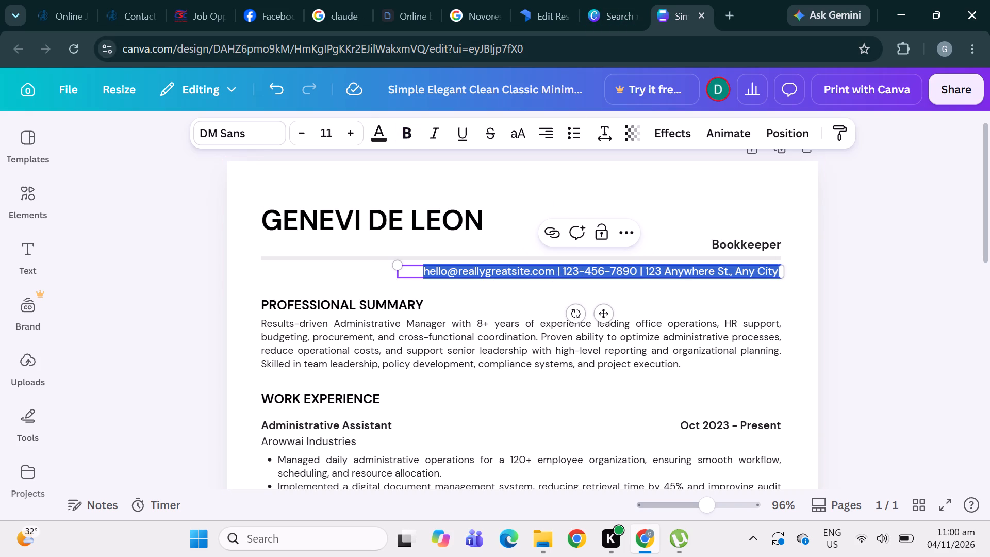
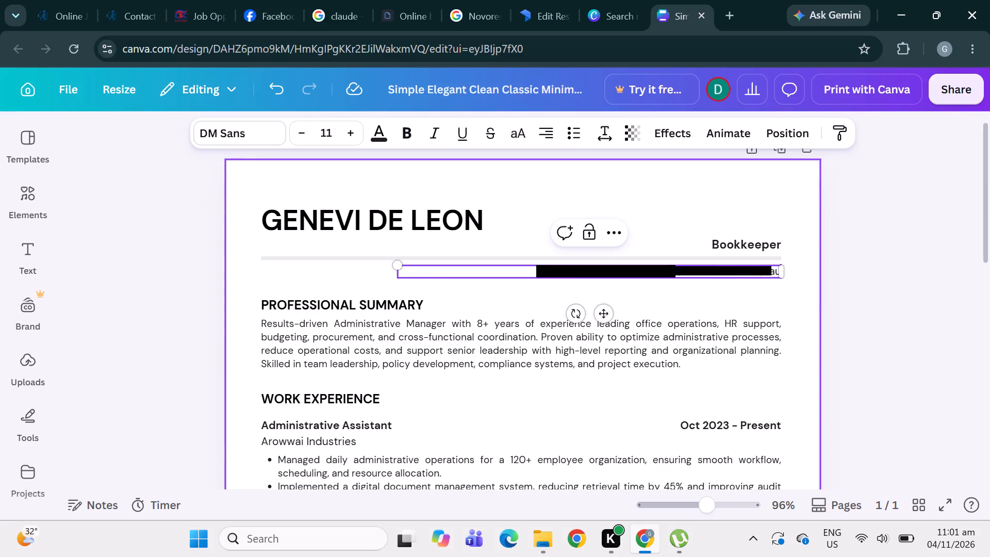
Complete the contact details line below the job title with the applicant's town, province and country.
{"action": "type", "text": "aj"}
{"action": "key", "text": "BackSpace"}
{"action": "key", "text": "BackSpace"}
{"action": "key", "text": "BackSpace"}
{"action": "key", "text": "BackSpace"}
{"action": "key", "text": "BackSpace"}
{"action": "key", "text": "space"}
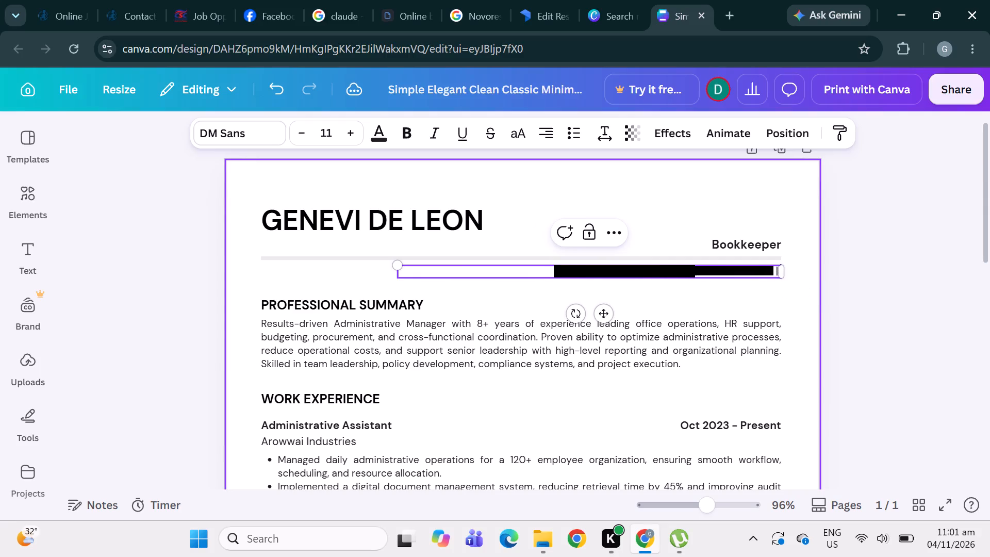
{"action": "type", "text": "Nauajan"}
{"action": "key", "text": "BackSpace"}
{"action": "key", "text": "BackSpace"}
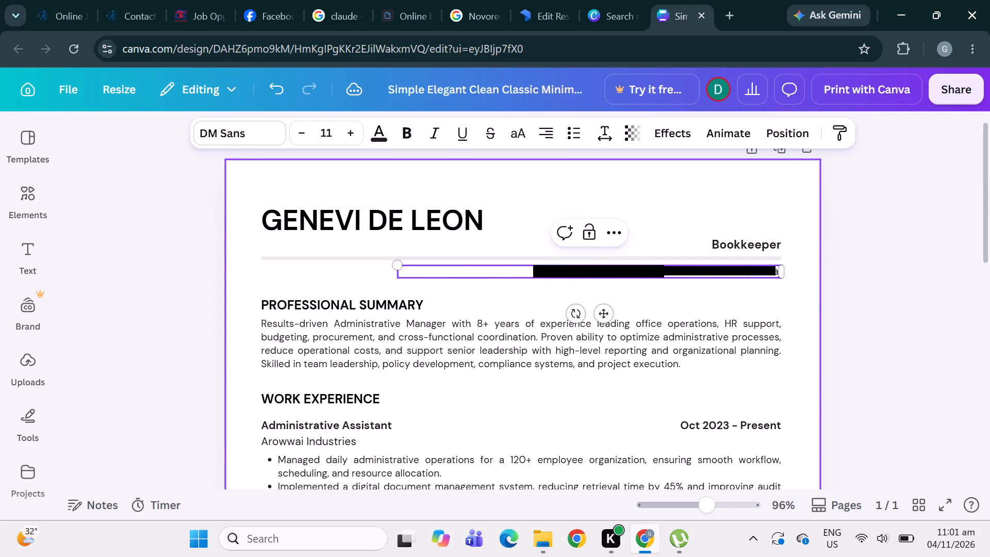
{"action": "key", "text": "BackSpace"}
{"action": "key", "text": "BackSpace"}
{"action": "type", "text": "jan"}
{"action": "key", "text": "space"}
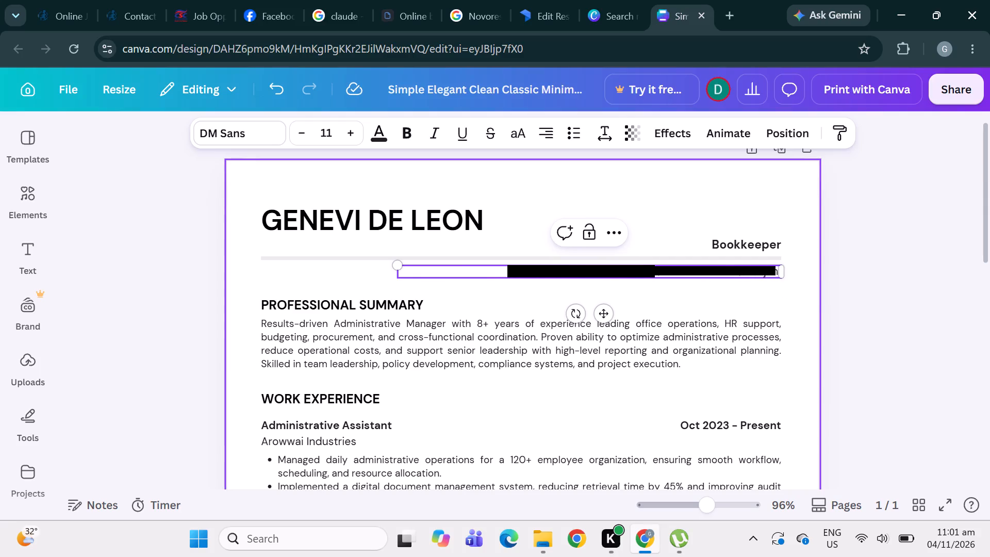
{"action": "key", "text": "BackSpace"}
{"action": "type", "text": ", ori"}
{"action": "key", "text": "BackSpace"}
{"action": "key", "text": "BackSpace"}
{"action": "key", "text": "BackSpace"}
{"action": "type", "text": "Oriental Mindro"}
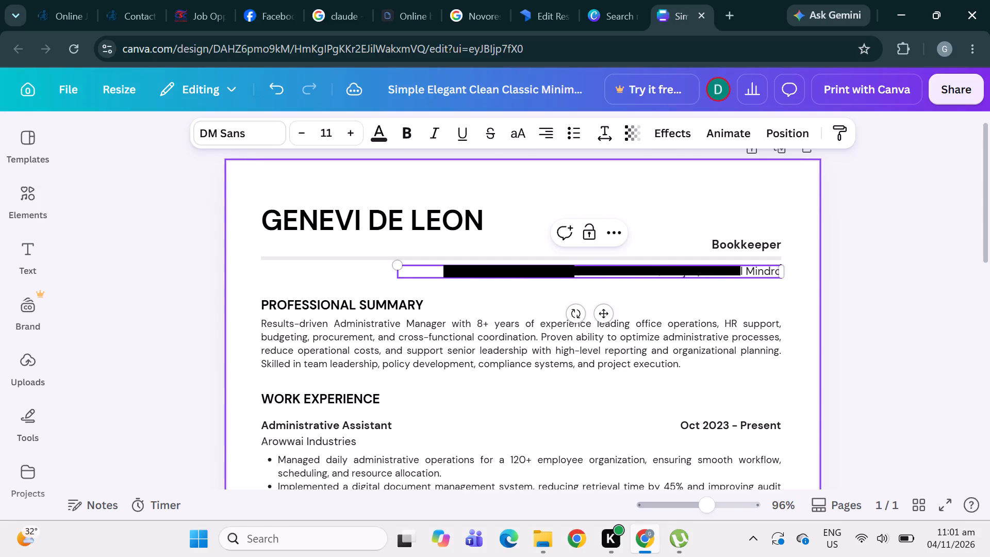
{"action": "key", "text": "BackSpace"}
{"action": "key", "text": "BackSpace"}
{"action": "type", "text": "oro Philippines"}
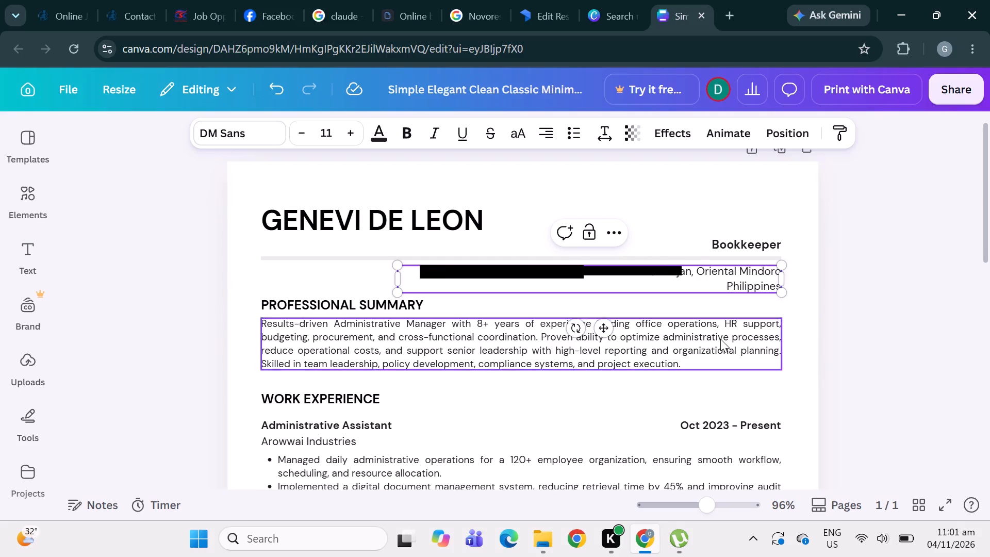
Delete the town from the location in the contact details line, keeping only the province and country.
{"action": "left_click_drag", "start_coordinate": [696, 274], "coordinate": [658, 273]}
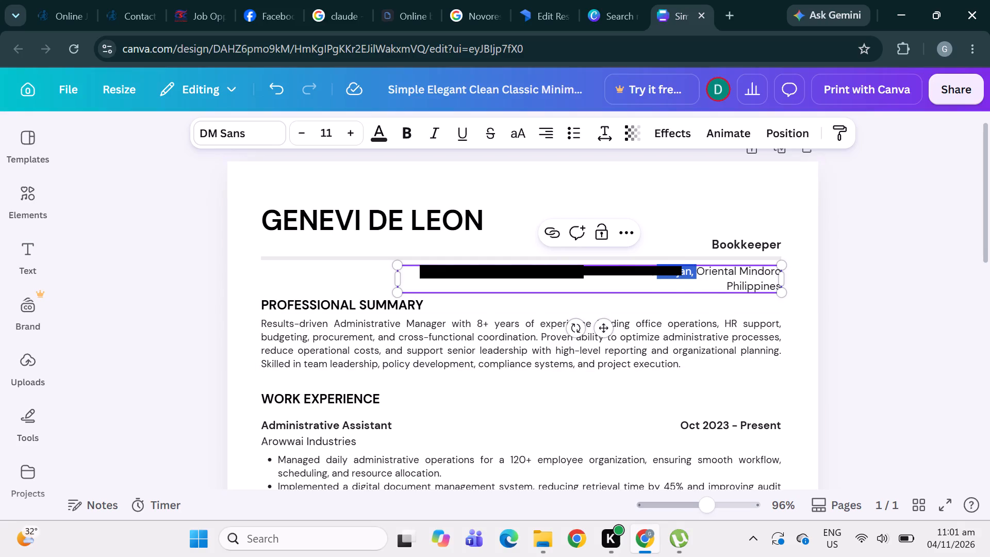
{"action": "key", "text": "BackSpace"}
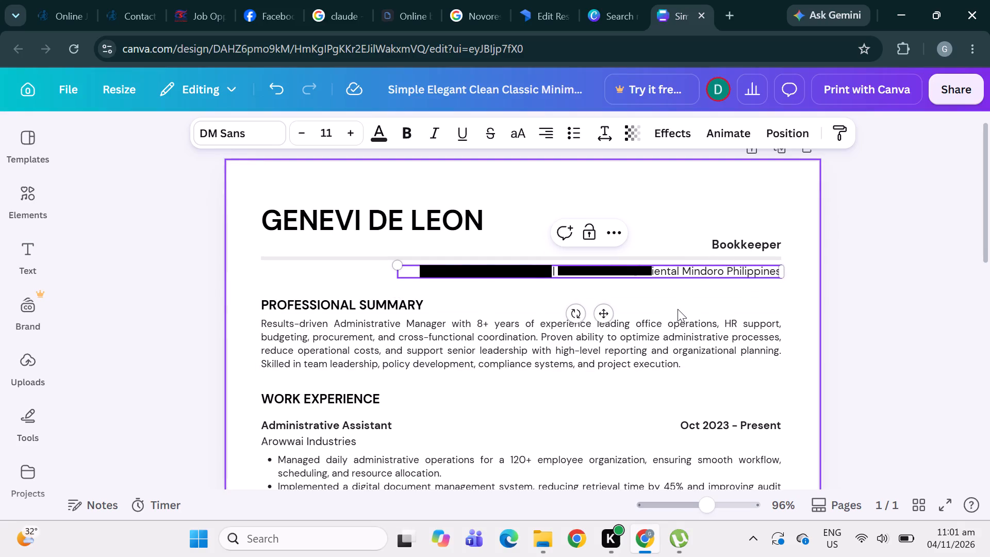
{"action": "left_click", "coordinate": [677, 309]}
Replace the sample professional summary in the Canva resume with the summary text copied from the Zety resume.
{"action": "left_click", "coordinate": [563, 0]}
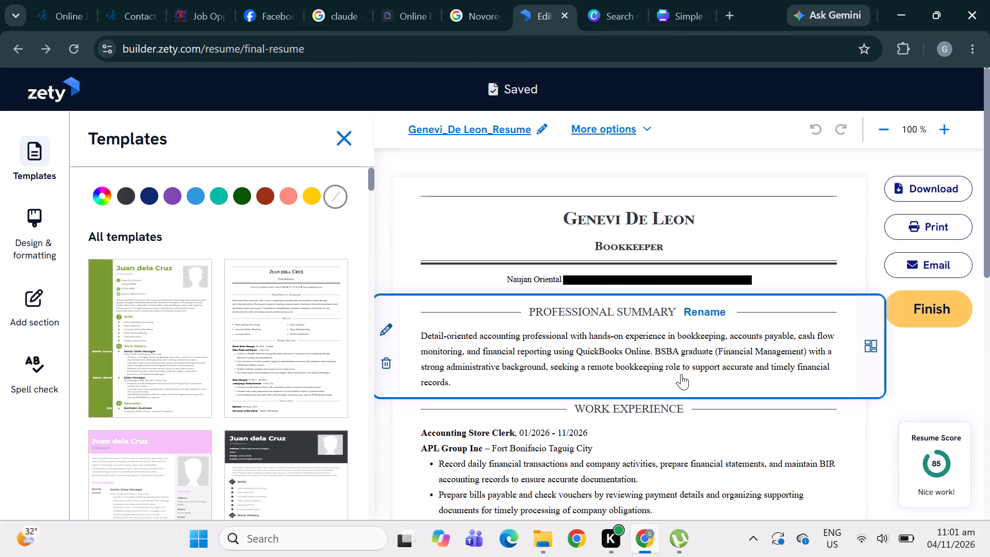
{"action": "left_click", "coordinate": [424, 338]}
{"action": "scroll", "coordinate": [557, 341], "scroll_direction": "down", "scroll_amount": 1}
{"action": "left_click_drag", "start_coordinate": [566, 405], "coordinate": [474, 292]}
{"action": "key", "text": "ctrl+c"}
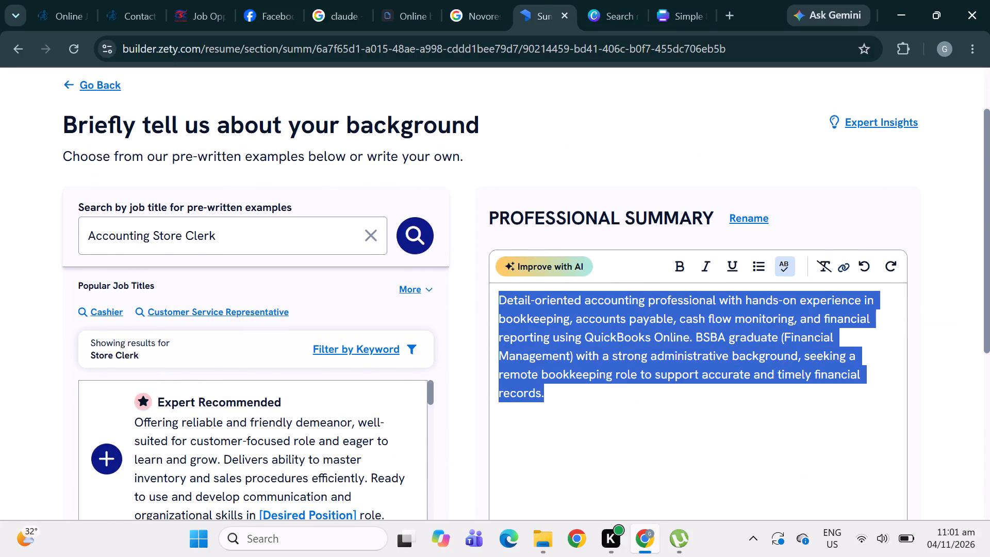
{"action": "left_click", "coordinate": [660, 0]}
{"action": "left_click", "coordinate": [393, 318]}
{"action": "double_click", "coordinate": [476, 344]}
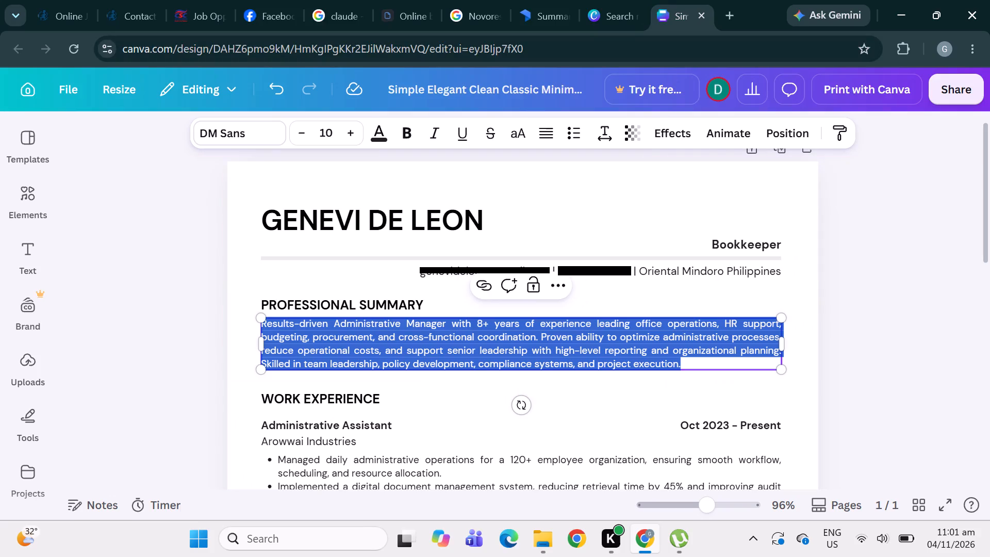
{"action": "key", "text": "ctrl+v"}
{"action": "left_click", "coordinate": [602, 386]}
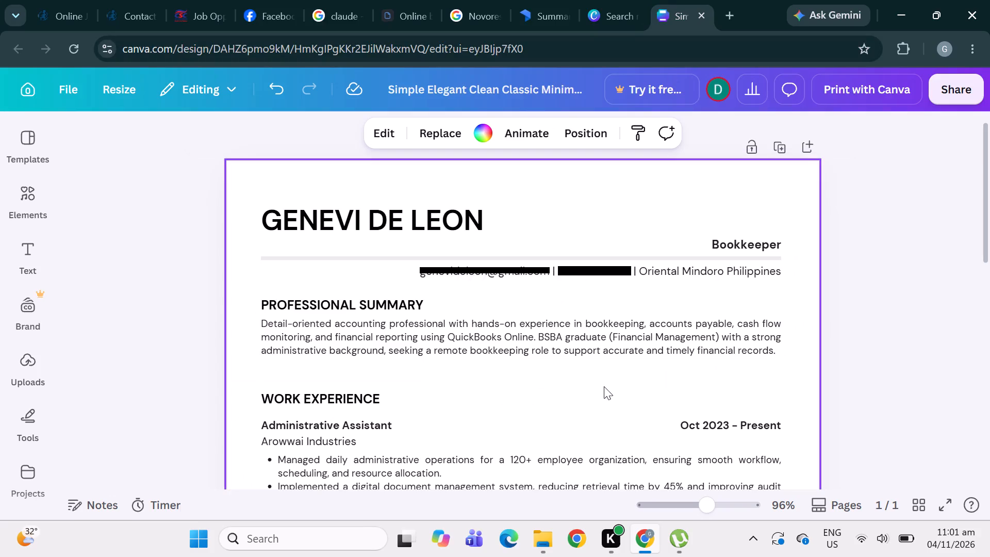
Look up the first work experience entry in Zety and change the first job title in Canva to "Accounting Store Clerk".
{"action": "scroll", "coordinate": [422, 371], "scroll_direction": "down", "scroll_amount": 2}
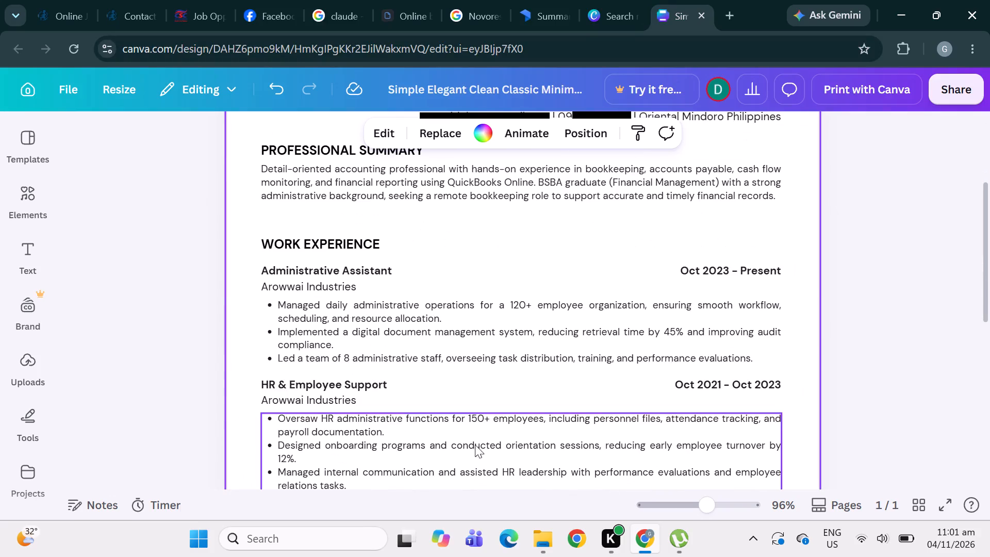
{"action": "left_click", "coordinate": [558, 9]}
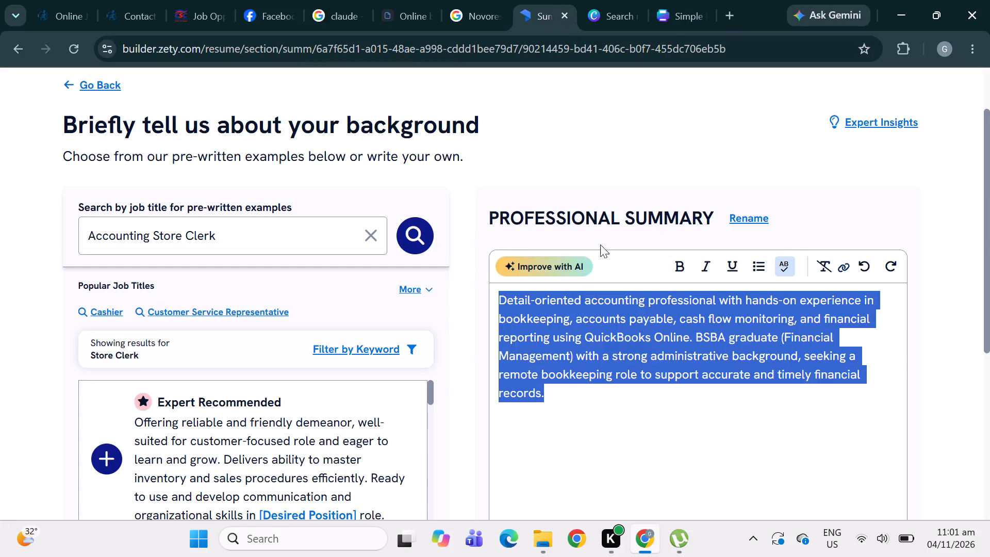
{"action": "scroll", "coordinate": [593, 262], "scroll_direction": "down", "scroll_amount": 6}
{"action": "scroll", "coordinate": [639, 375], "scroll_direction": "down", "scroll_amount": 2}
{"action": "scroll", "coordinate": [571, 366], "scroll_direction": "up", "scroll_amount": 5}
{"action": "left_click", "coordinate": [59, 169]}
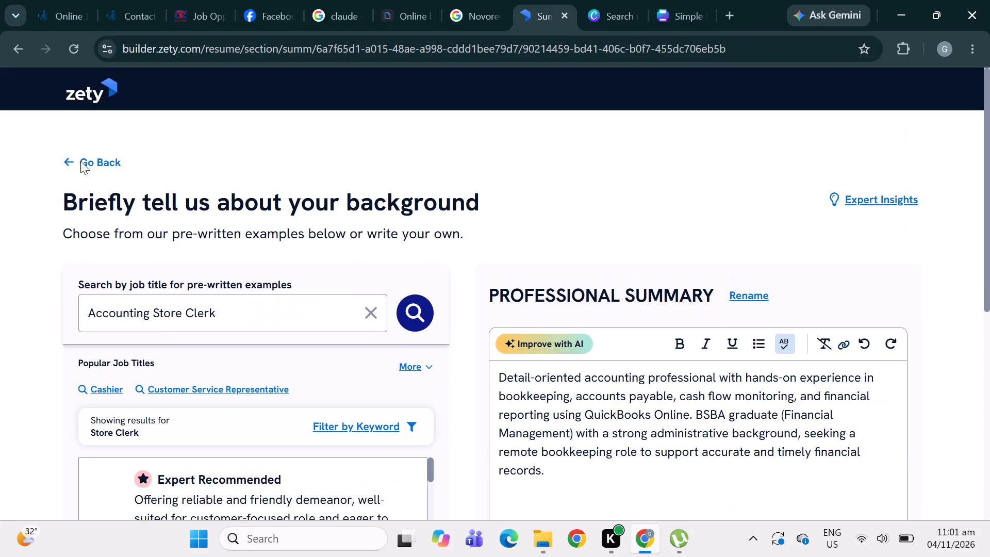
{"action": "left_click", "coordinate": [81, 161]}
{"action": "scroll", "coordinate": [621, 366], "scroll_direction": "down", "scroll_amount": 1}
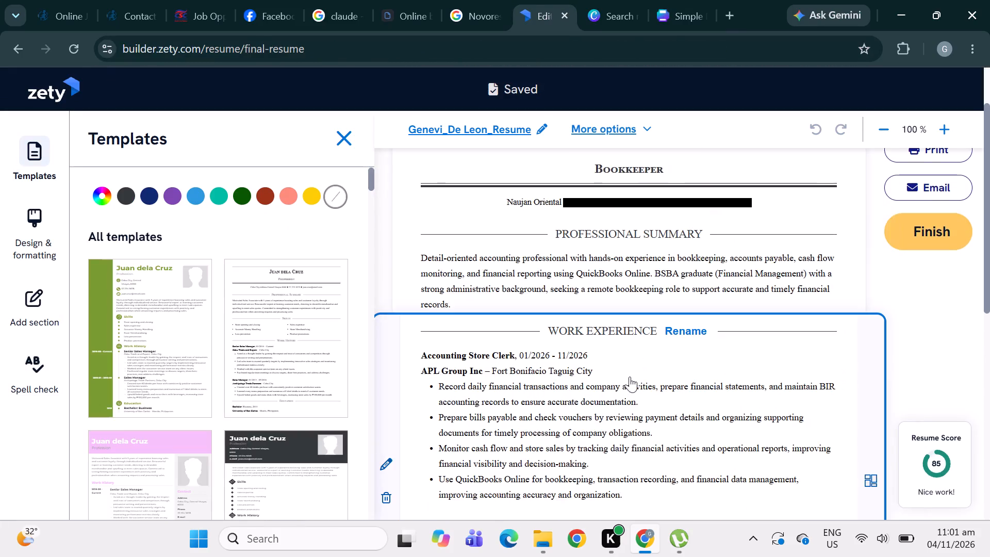
{"action": "left_click", "coordinate": [630, 376]}
{"action": "scroll", "coordinate": [494, 342], "scroll_direction": "down", "scroll_amount": 2}
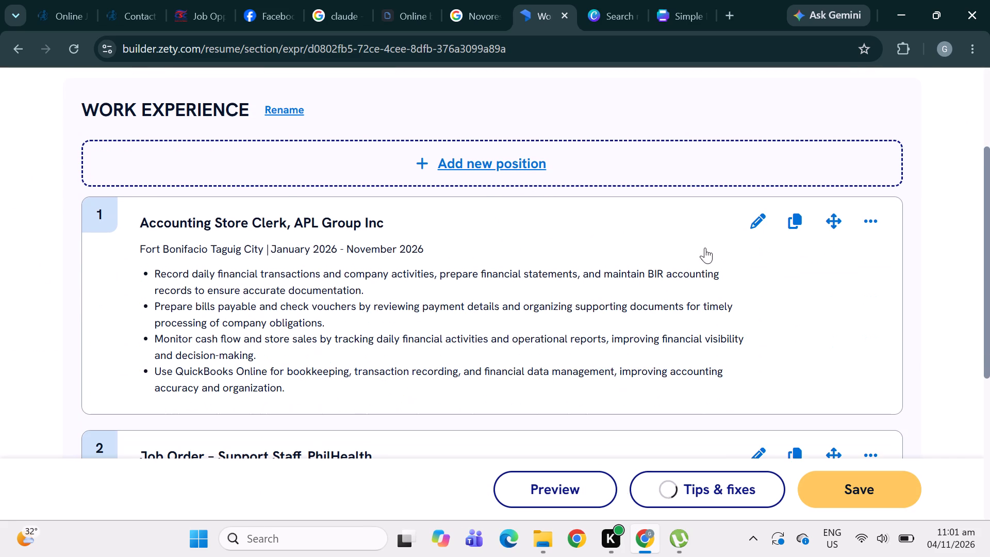
{"action": "left_click", "coordinate": [749, 218]}
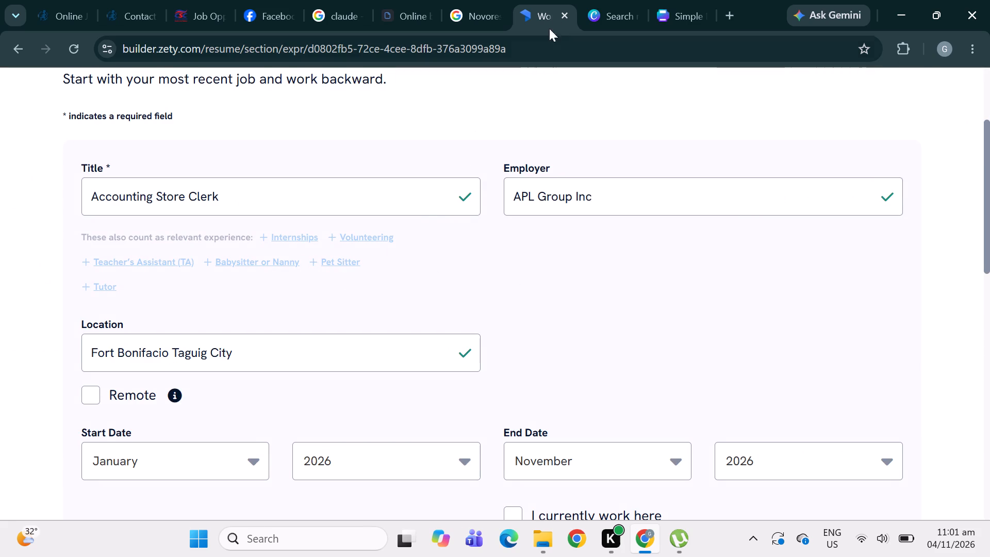
{"action": "left_click", "coordinate": [668, 0]}
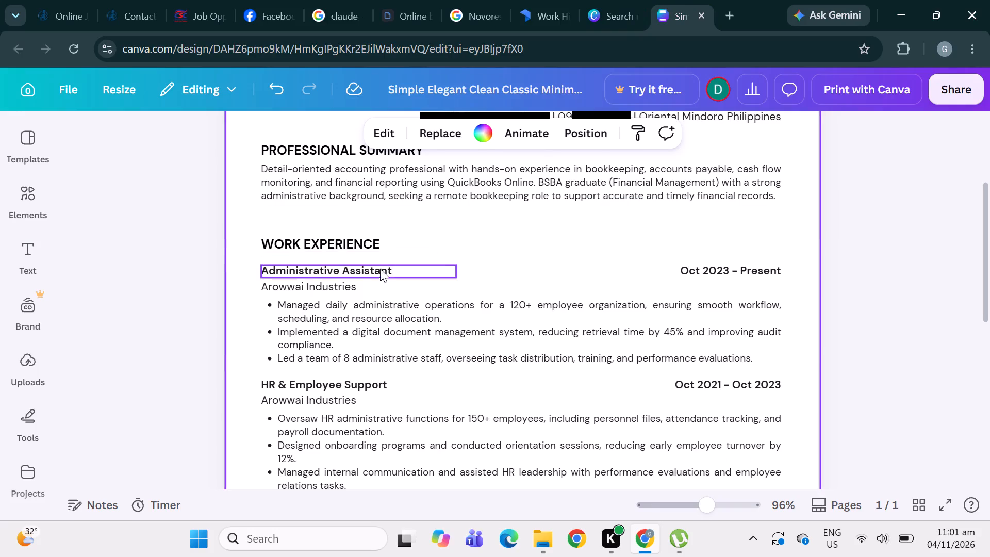
{"action": "double_click", "coordinate": [380, 270]}
{"action": "type", "text": "Accounting Store Clerk"}
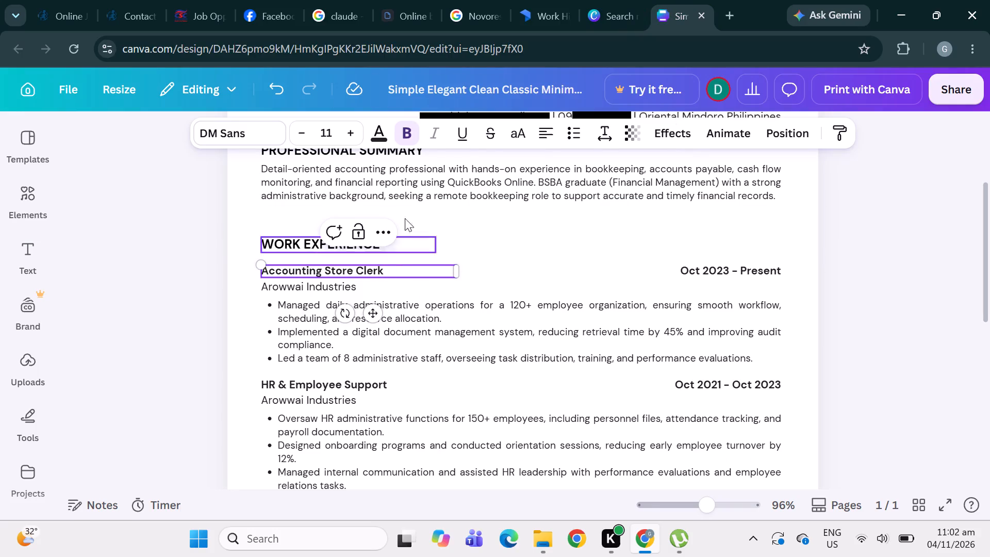
Set the first job's dates to "January 2026 - November 2026" and widen their text box to fit on one line.
{"action": "double_click", "coordinate": [712, 268]}
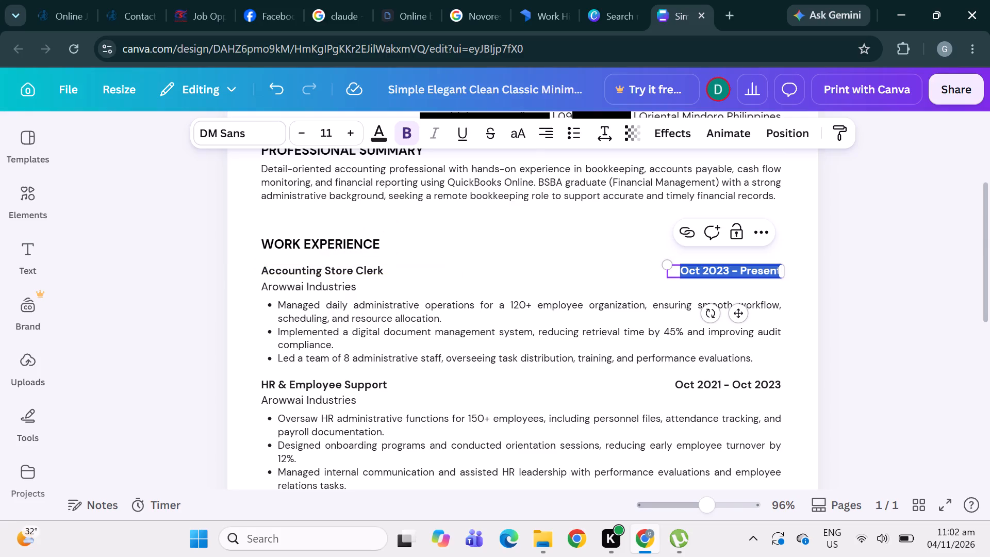
{"action": "type", "text": "Januarat"}
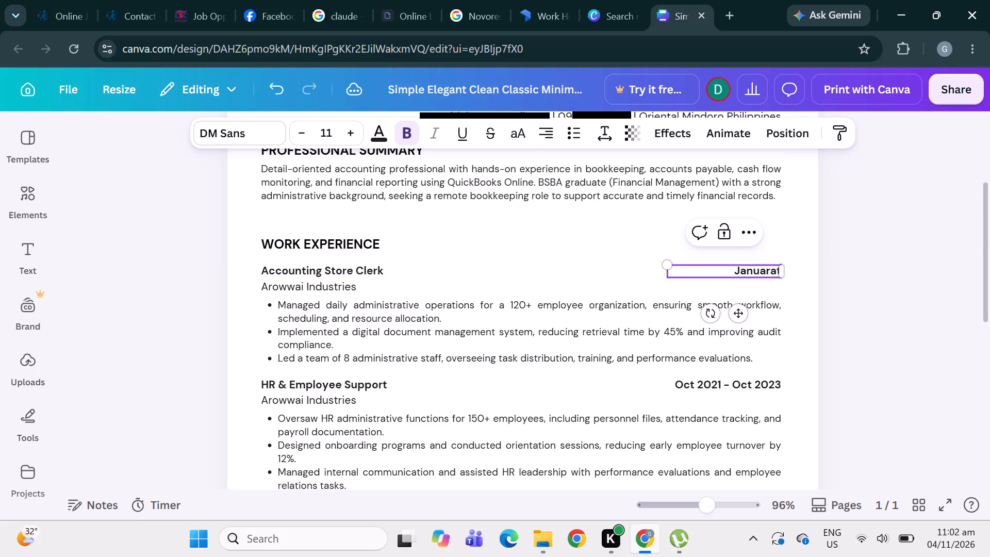
{"action": "key", "text": "BackSpace"}
{"action": "key", "text": "BackSpace"}
{"action": "key", "text": "t"}
{"action": "key", "text": "BackSpace"}
{"action": "key", "text": "t"}
{"action": "key", "text": "BackSpace"}
{"action": "type", "text": "y 2026 0"}
{"action": "key", "text": "BackSpace"}
{"action": "type", "text": "-2"}
{"action": "key", "text": "BackSpace"}
{"action": "key", "text": "BackSpace"}
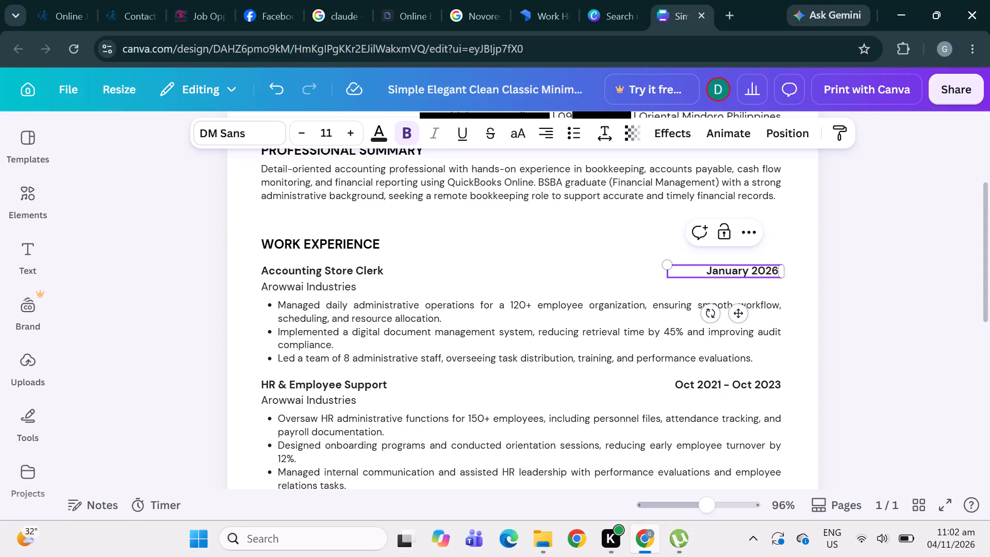
{"action": "type", "text": "- November"}
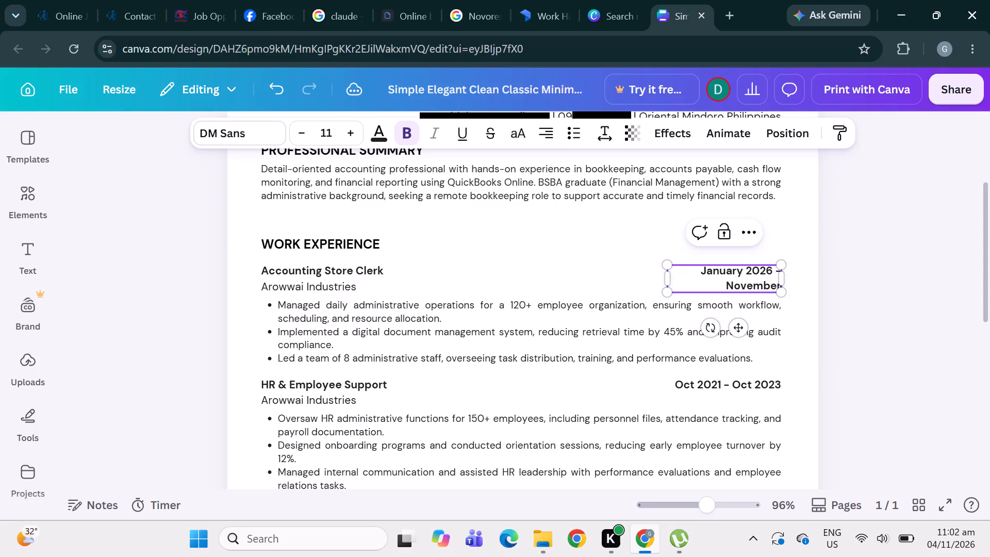
{"action": "key", "text": "space"}
{"action": "type", "text": "2026"}
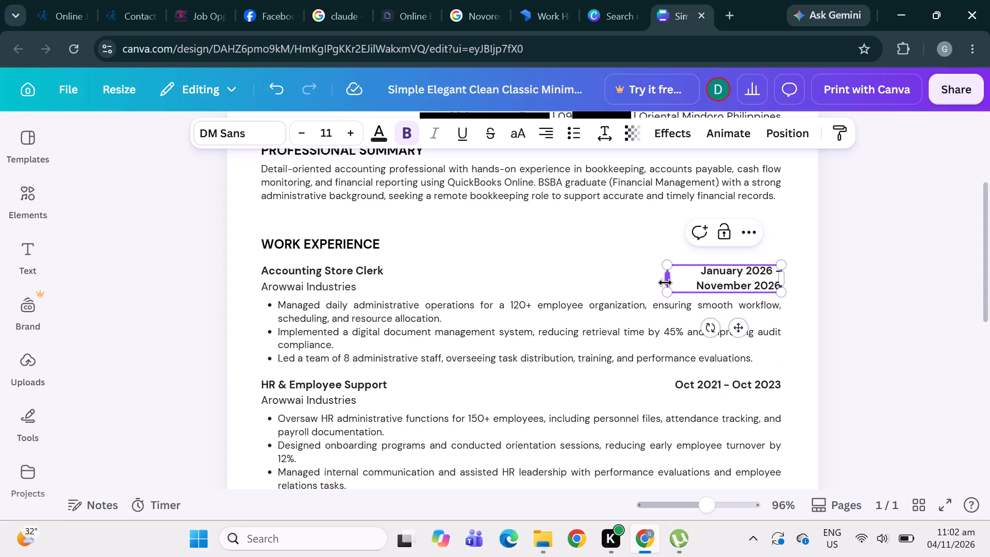
{"action": "left_click_drag", "start_coordinate": [665, 279], "coordinate": [600, 272]}
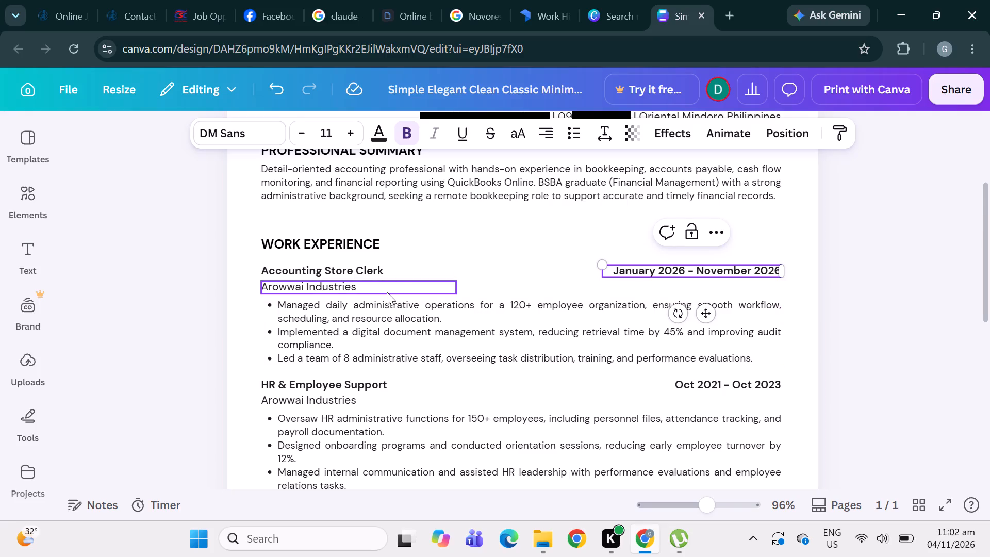
Check the first job's employer in the Zety resume preview and set the Canva employer line to "APL Group, Inc. - Fort Bonifacio Taguig City".
{"action": "left_click", "coordinate": [544, 0]}
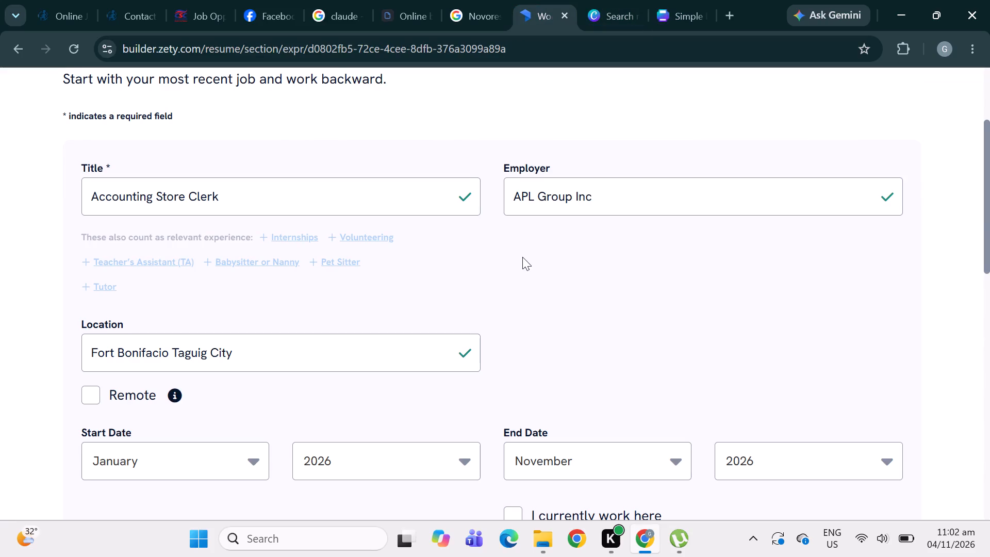
{"action": "scroll", "coordinate": [527, 259], "scroll_direction": "down", "scroll_amount": 4}
{"action": "scroll", "coordinate": [543, 345], "scroll_direction": "down", "scroll_amount": 3}
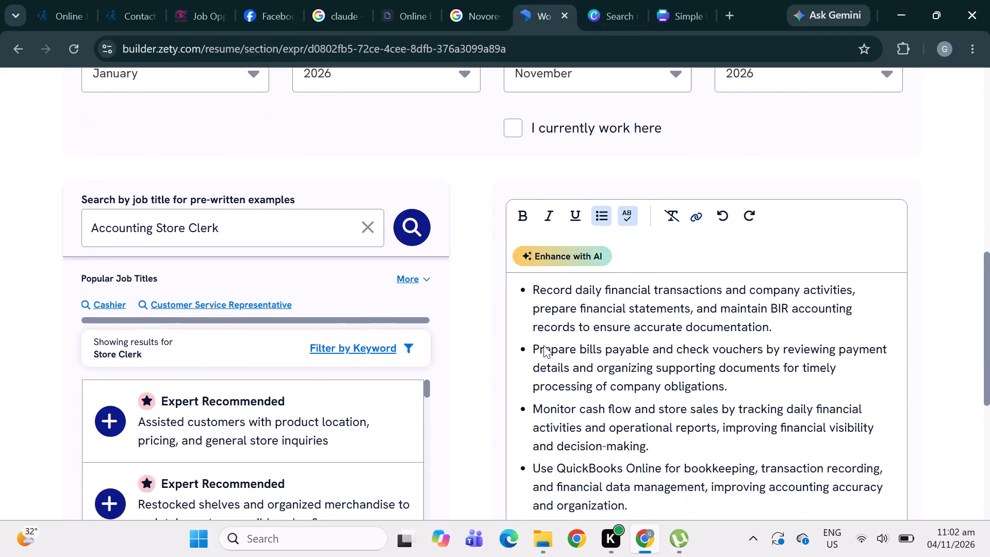
{"action": "scroll", "coordinate": [543, 345], "scroll_direction": "down", "scroll_amount": 3}
{"action": "left_click", "coordinate": [570, 314]}
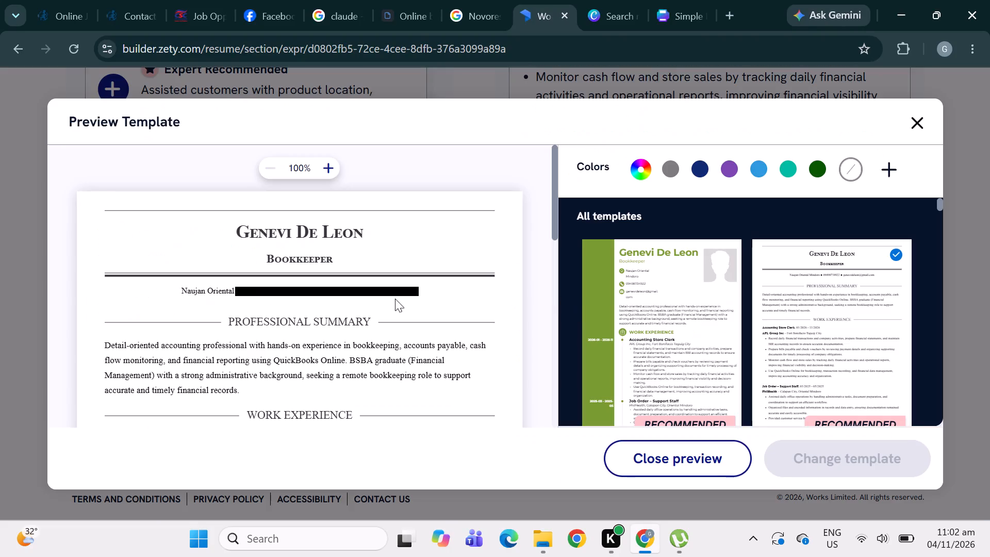
{"action": "scroll", "coordinate": [270, 338], "scroll_direction": "down", "scroll_amount": 4}
{"action": "scroll", "coordinate": [177, 266], "scroll_direction": "up", "scroll_amount": 1}
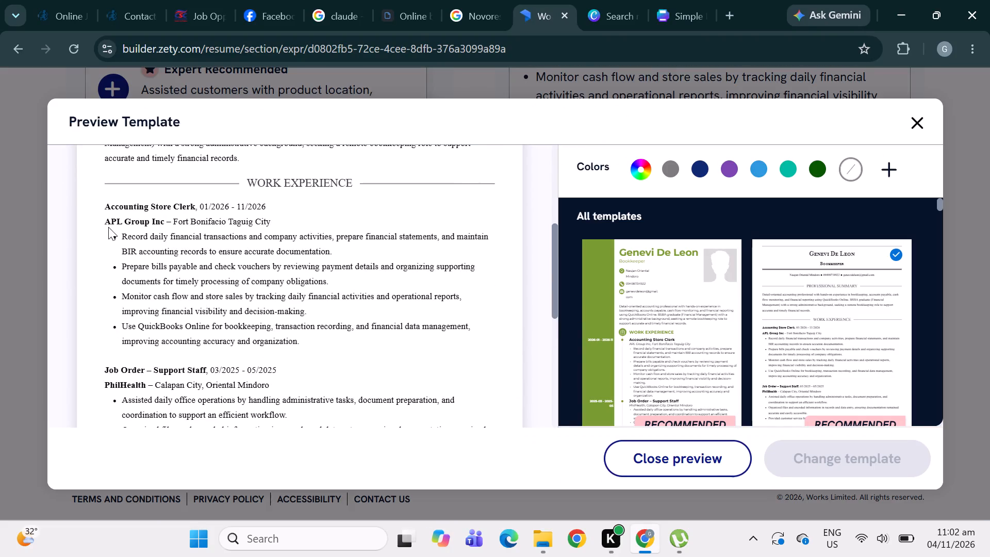
{"action": "left_click_drag", "start_coordinate": [105, 221], "coordinate": [232, 217]}
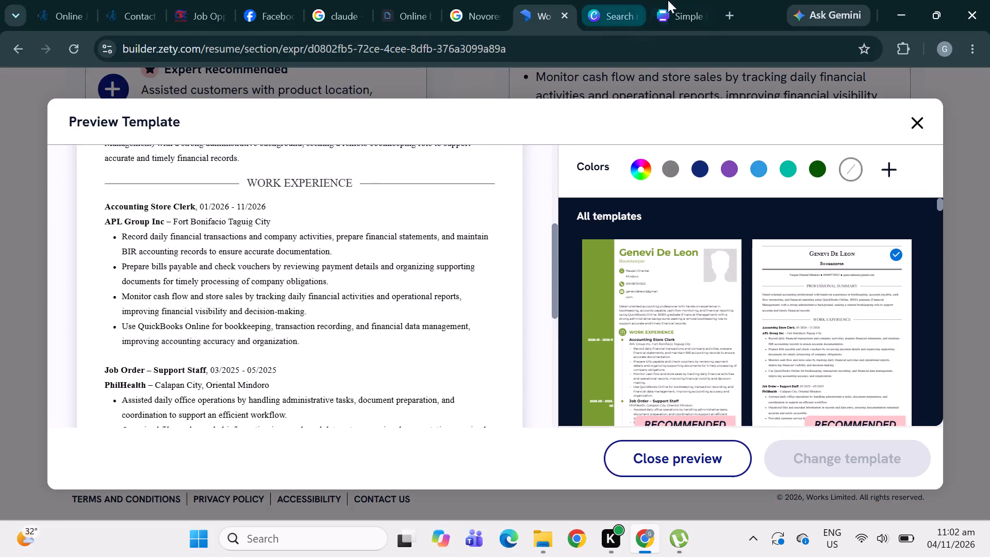
{"action": "left_click", "coordinate": [680, 0]}
{"action": "double_click", "coordinate": [384, 281]}
{"action": "type", "text": "APL"}
{"action": "key", "text": "space"}
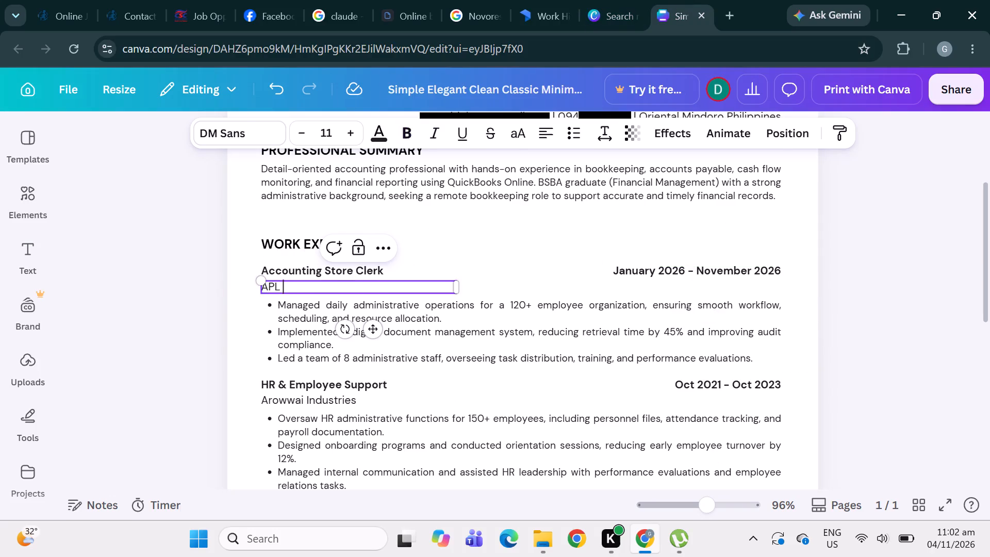
{"action": "type", "text": "Group, Inc"}
{"action": "type", "text": ". - Fort Bpni"}
{"action": "key", "text": "BackSpace"}
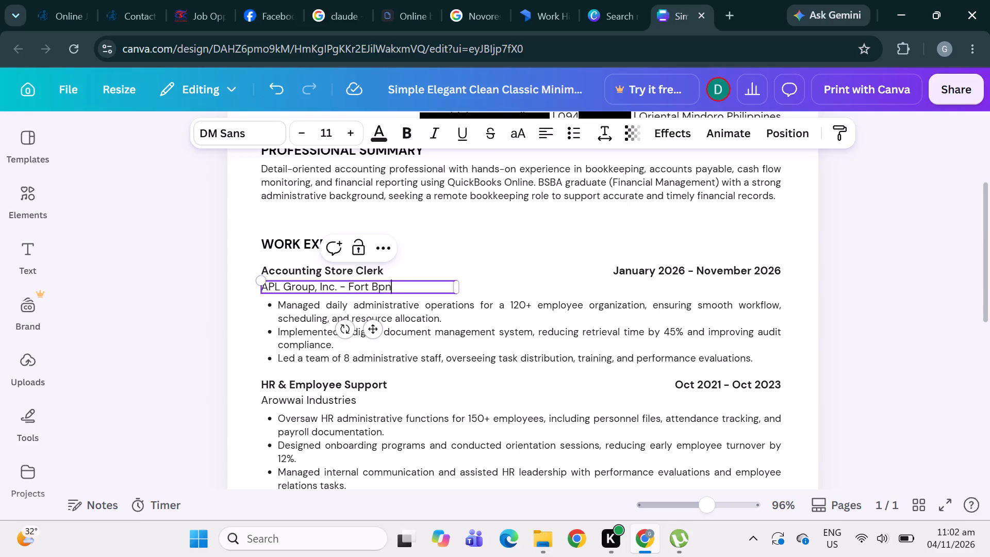
{"action": "key", "text": "BackSpace"}
{"action": "key", "text": "BackSpace"}
{"action": "type", "text": "onifacio Tagui"}
{"action": "key", "text": "f"}
{"action": "key", "text": "BackSpace"}
{"action": "type", "text": "g City"}
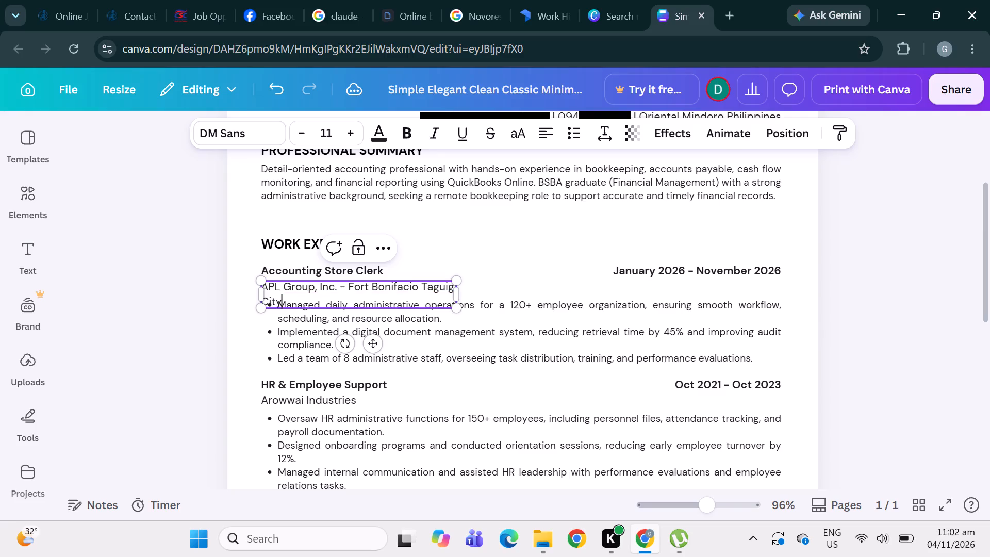
Widen the first job's employer text box to about 9.7 so the line fits on one row.
{"action": "left_click_drag", "start_coordinate": [456, 292], "coordinate": [484, 295]}
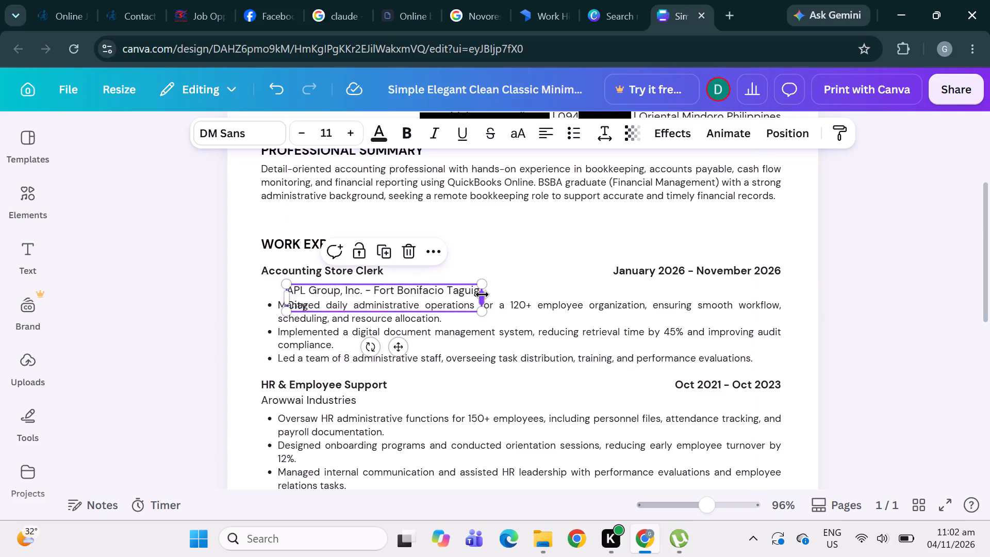
{"action": "key", "text": "ctrl+z"}
{"action": "left_click_drag", "start_coordinate": [459, 296], "coordinate": [540, 291]}
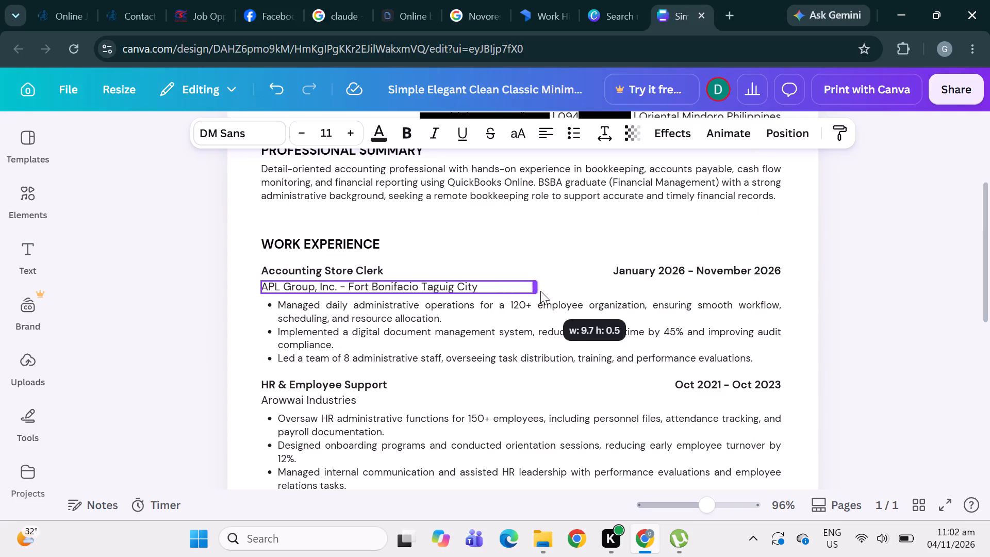
{"action": "left_click_drag", "start_coordinate": [540, 291], "coordinate": [538, 291]}
Replace the first job's sample bullets in Canva with the four Accounting Store Clerk duties copied from Zety.
{"action": "left_click", "coordinate": [533, 0]}
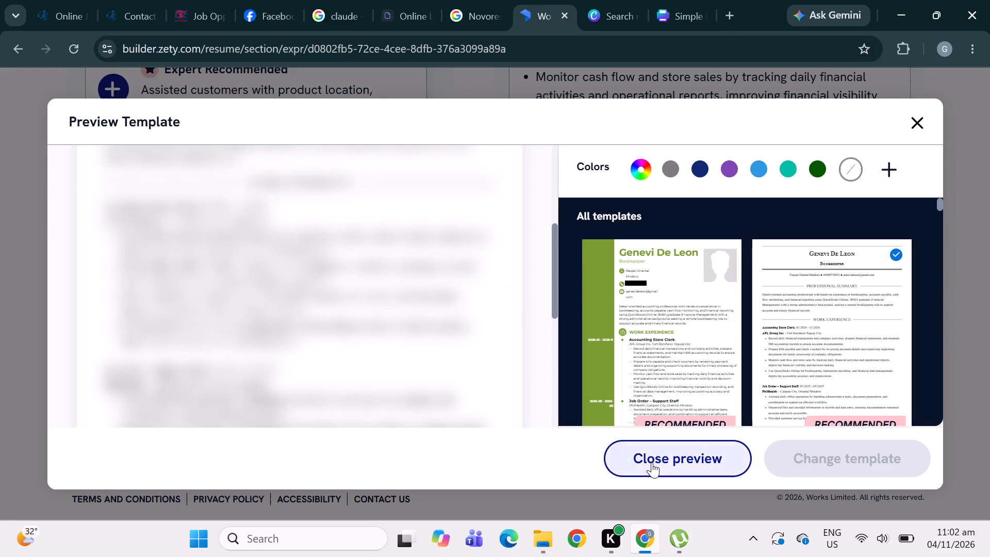
{"action": "left_click", "coordinate": [652, 462]}
{"action": "scroll", "coordinate": [636, 233], "scroll_direction": "up", "scroll_amount": 2}
{"action": "left_click_drag", "start_coordinate": [644, 341], "coordinate": [564, 250]}
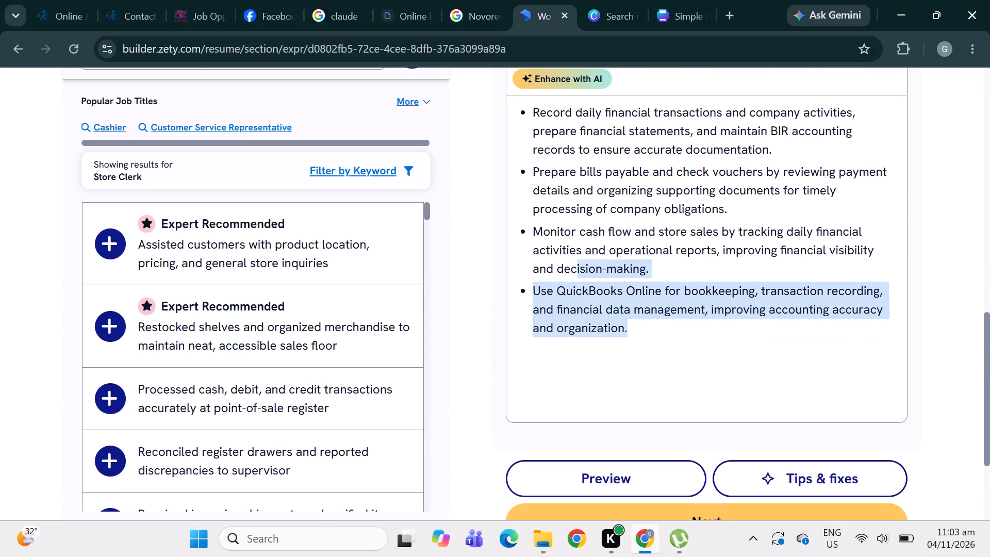
{"action": "left_click_drag", "start_coordinate": [564, 250], "coordinate": [532, 110]}
{"action": "key", "text": "ctrl+c"}
{"action": "left_click", "coordinate": [660, 0]}
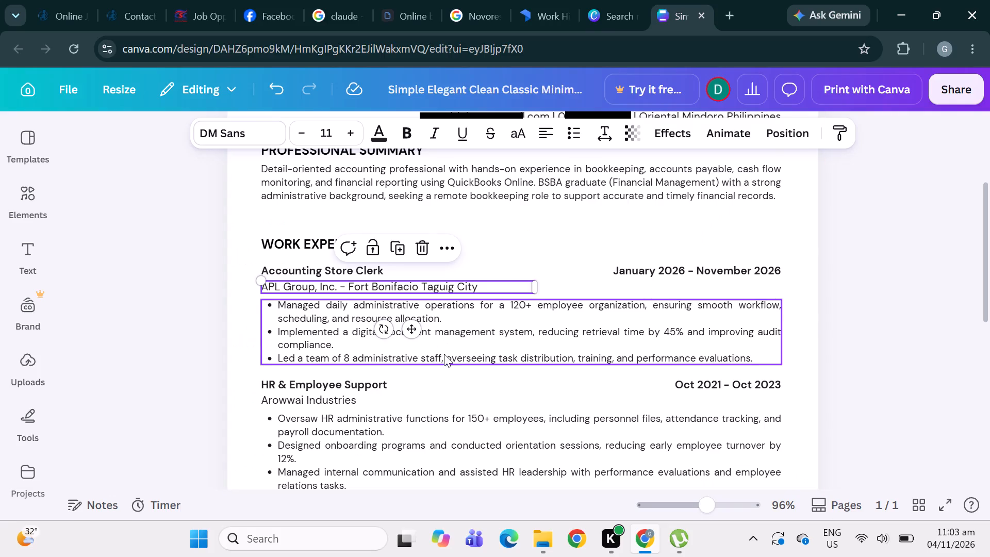
{"action": "double_click", "coordinate": [444, 354]}
{"action": "key", "text": "ctrl+v"}
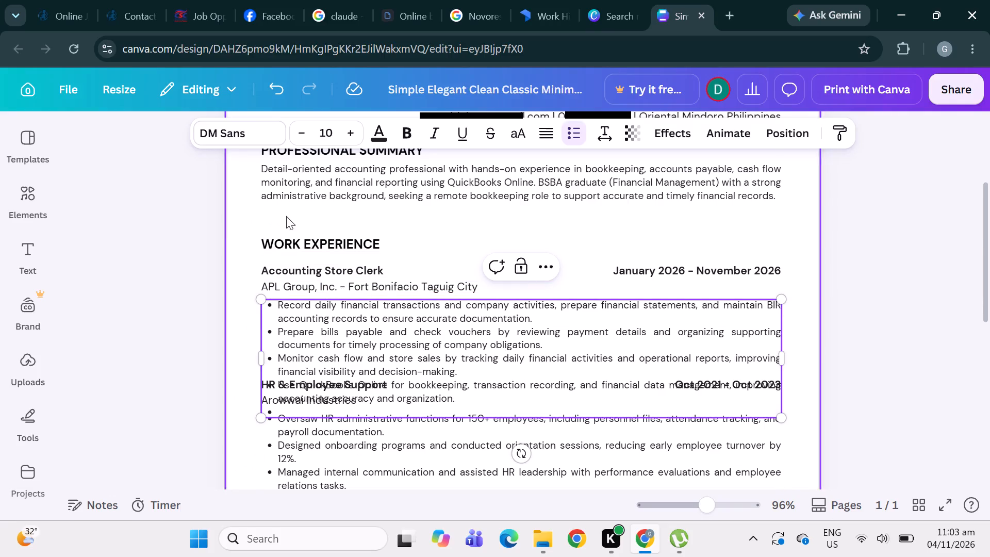
Move the Work Experience heading and the whole first job entry up, closer to the professional summary.
{"action": "left_click_drag", "start_coordinate": [291, 212], "coordinate": [691, 337]}
{"action": "key", "text": "Up"}
{"action": "key", "text": "Up"}
{"action": "key", "text": "Up"}
{"action": "key", "text": "Up"}
{"action": "key", "text": "Up"}
{"action": "key", "text": "Up"}
{"action": "key", "text": "Up"}
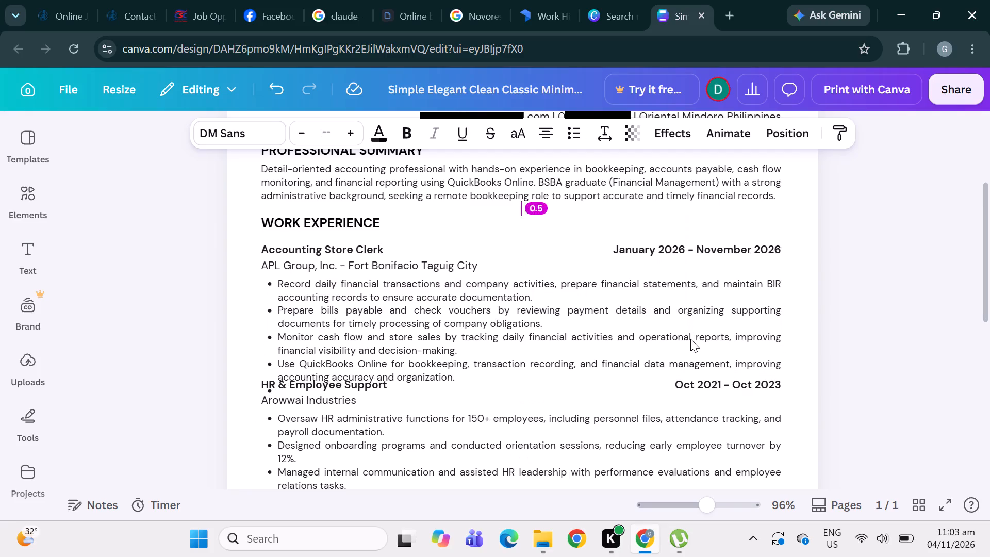
{"action": "key", "text": "Up"}
{"action": "key", "text": "Up"}
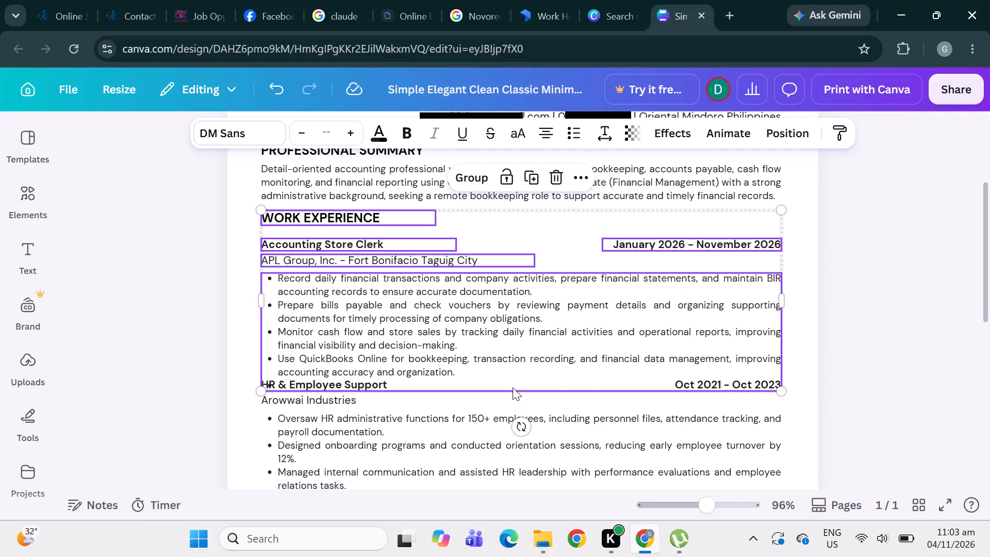
Delete the empty bullet at the end of the first job's duties list.
{"action": "double_click", "coordinate": [513, 387]}
{"action": "key", "text": "BackSpace"}
{"action": "key", "text": "BackSpace"}
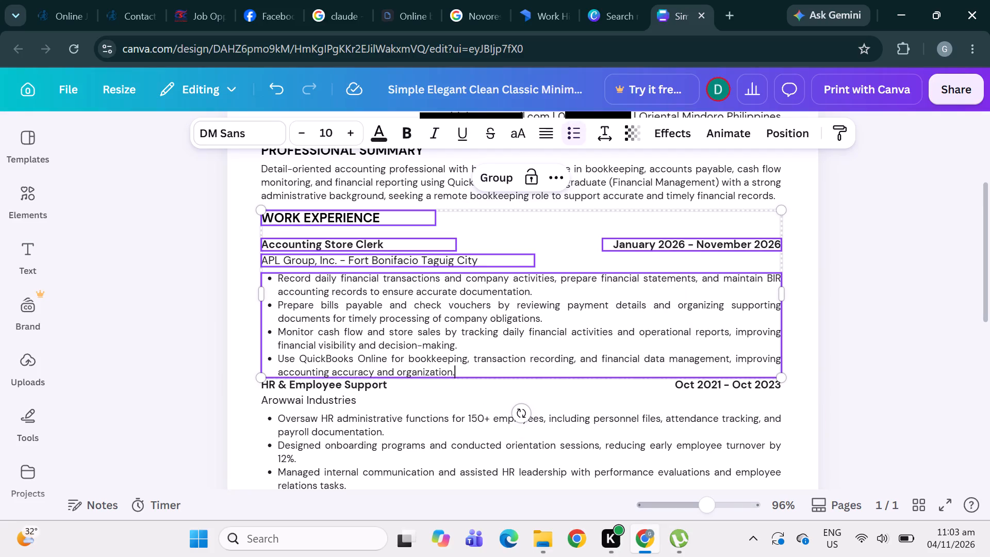
{"action": "left_click", "coordinate": [861, 321]}
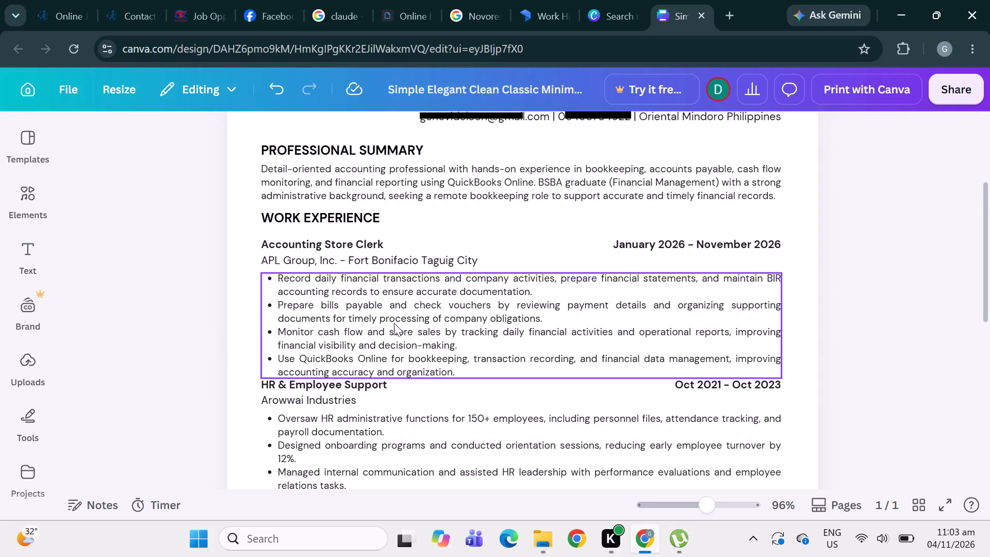
Look up the second work experience entry in Zety and change the second job title in Canva to "Support Staff - Job Order".
{"action": "scroll", "coordinate": [393, 325], "scroll_direction": "down", "scroll_amount": 1}
{"action": "scroll", "coordinate": [393, 325], "scroll_direction": "up", "scroll_amount": 5}
{"action": "scroll", "coordinate": [393, 325], "scroll_direction": "down", "scroll_amount": 2}
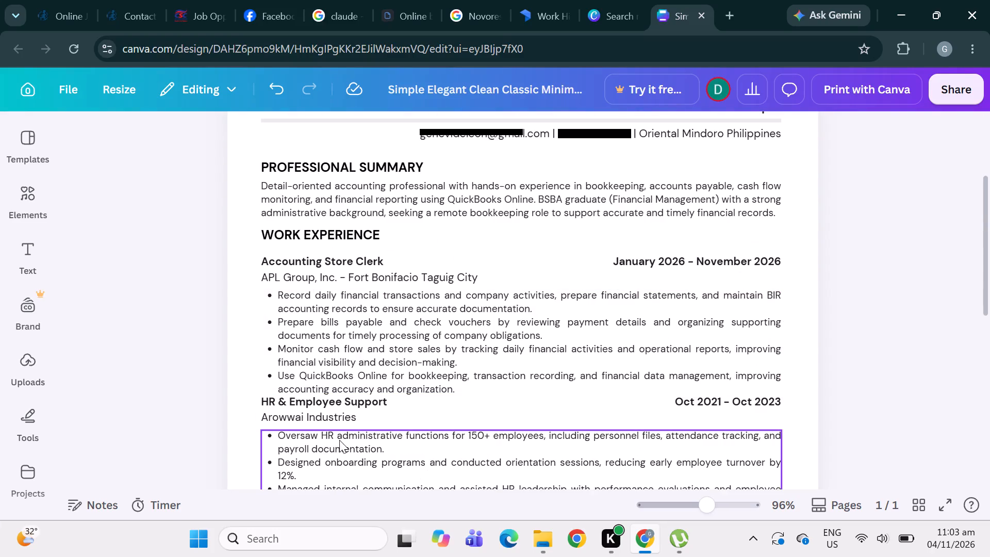
{"action": "left_click", "coordinate": [526, 0]}
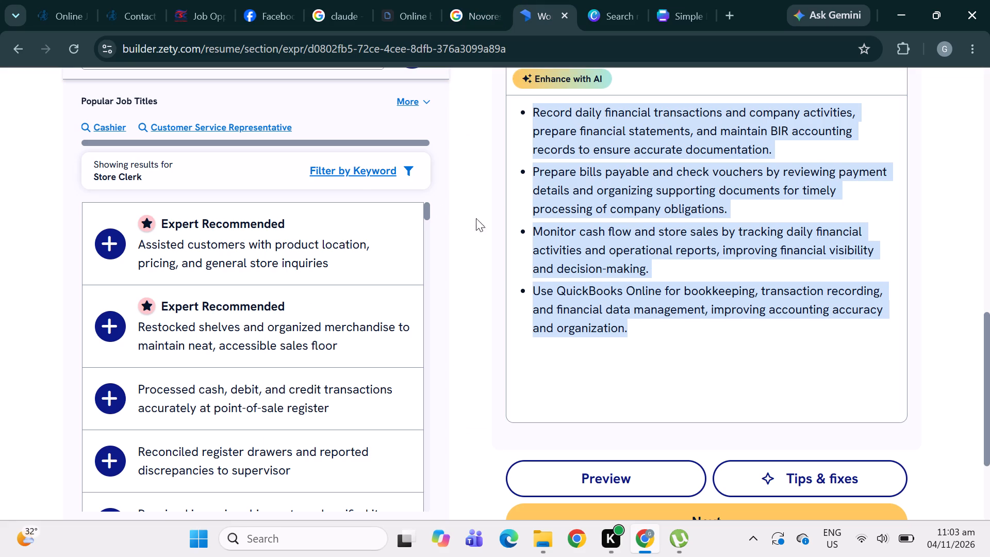
{"action": "scroll", "coordinate": [607, 298], "scroll_direction": "down", "scroll_amount": 1}
{"action": "scroll", "coordinate": [592, 319], "scroll_direction": "up", "scroll_amount": 7}
{"action": "scroll", "coordinate": [589, 319], "scroll_direction": "down", "scroll_amount": 4}
{"action": "scroll", "coordinate": [663, 453], "scroll_direction": "down", "scroll_amount": 4}
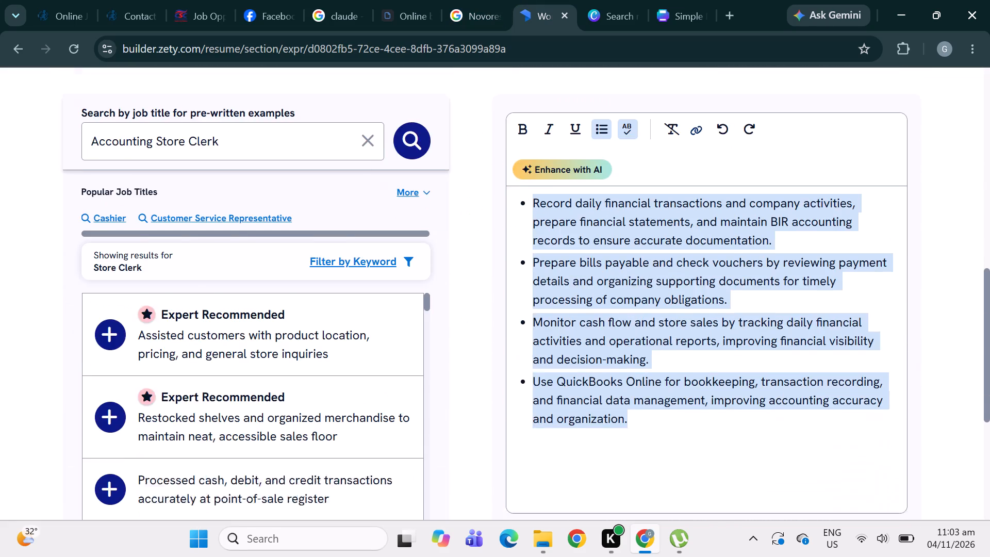
{"action": "left_click", "coordinate": [668, 375]}
{"action": "left_click", "coordinate": [600, 260]}
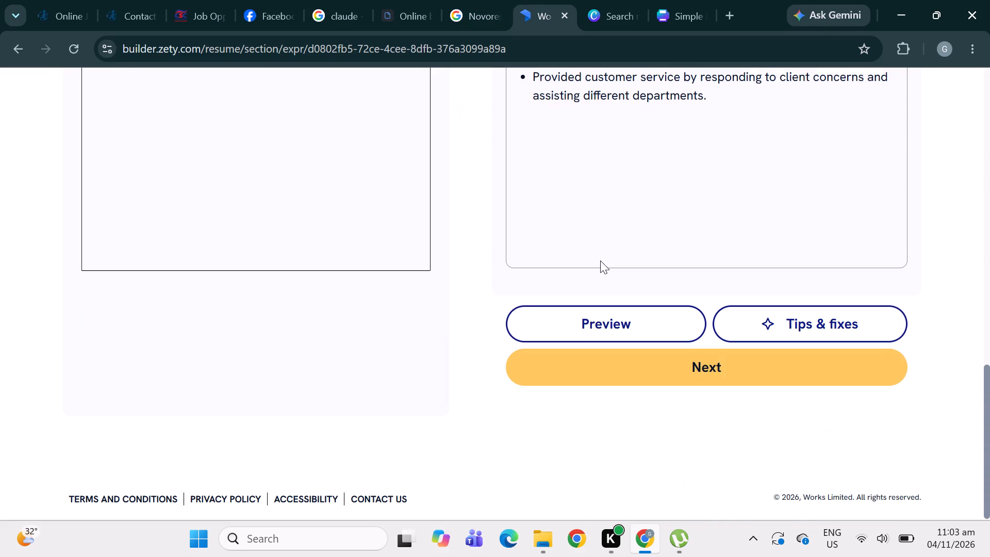
{"action": "scroll", "coordinate": [533, 301], "scroll_direction": "up", "scroll_amount": 10}
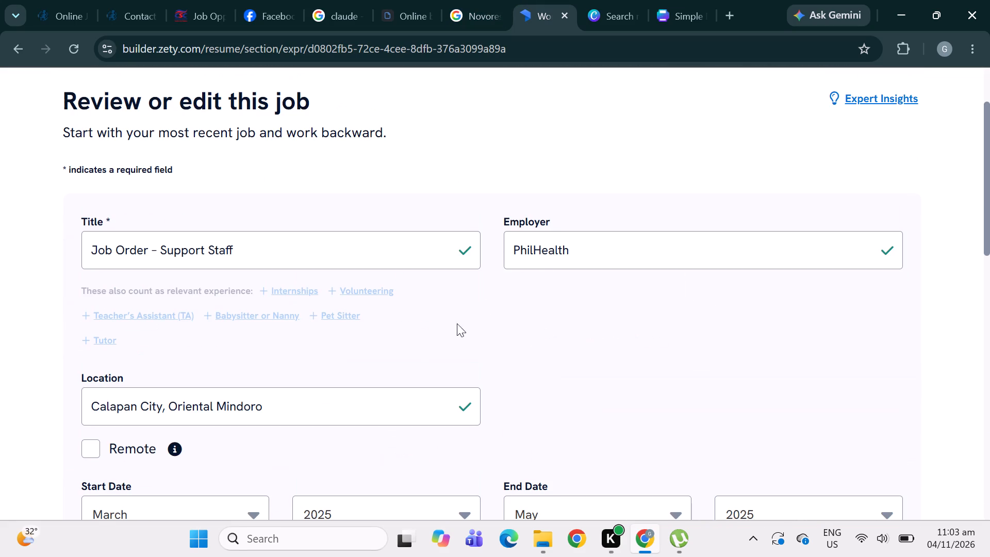
{"action": "left_click", "coordinate": [662, 0]}
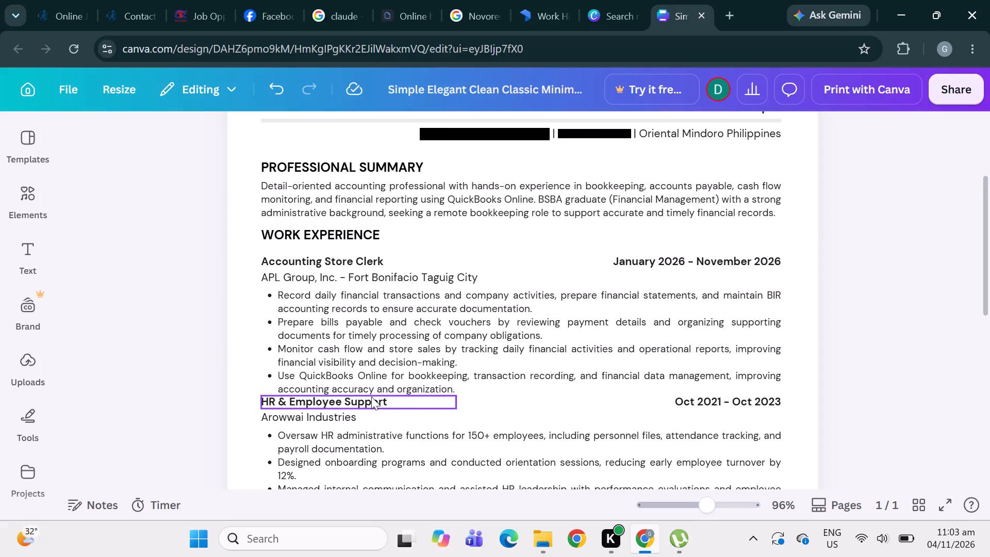
{"action": "double_click", "coordinate": [397, 399]}
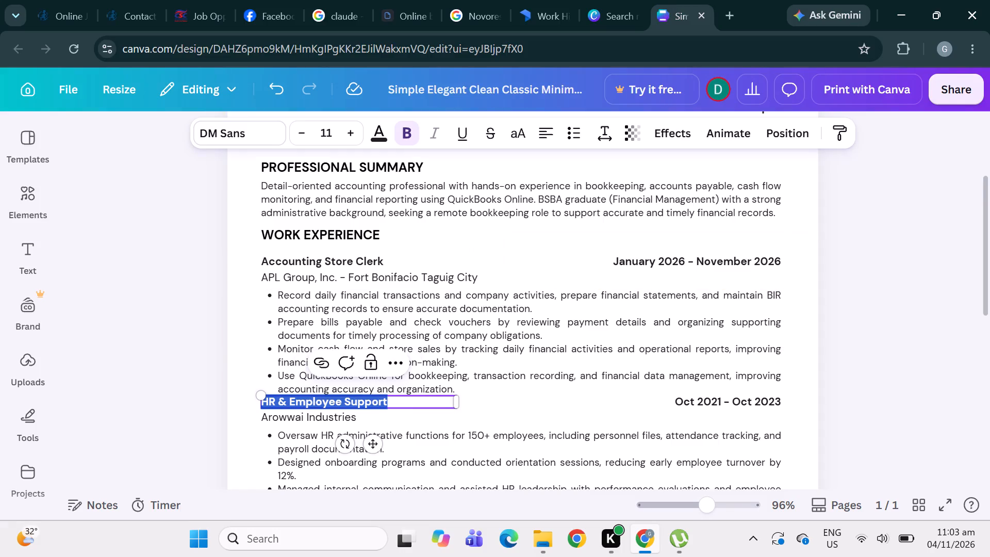
{"action": "type", "text": "Supoort"}
{"action": "key", "text": "BackSpace"}
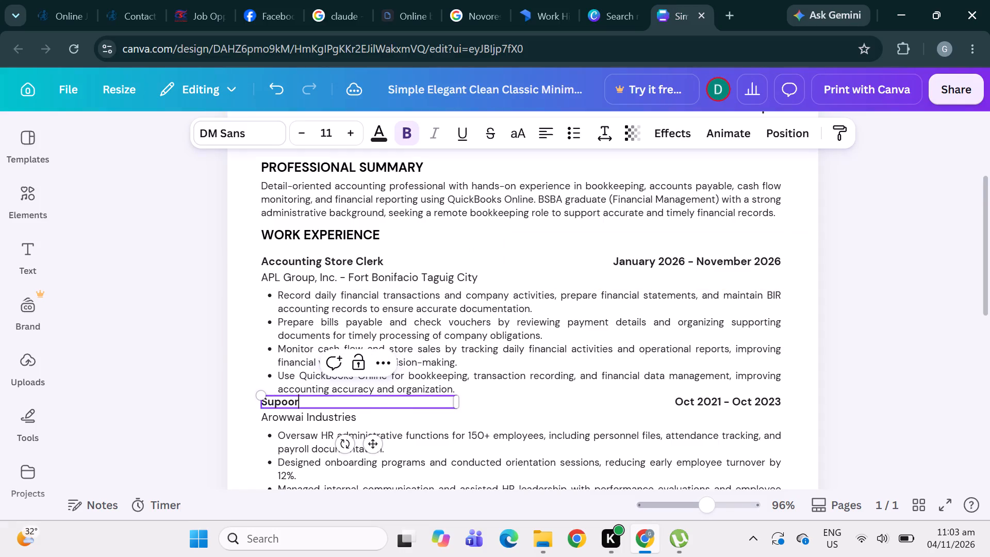
{"action": "key", "text": "BackSpace"}
{"action": "key", "text": "BackSpace"}
{"action": "type", "text": "rt"}
{"action": "key", "text": "BackSpace"}
{"action": "key", "text": "BackSpace"}
{"action": "key", "text": "BackSpace"}
{"action": "type", "text": "port Staff 0"}
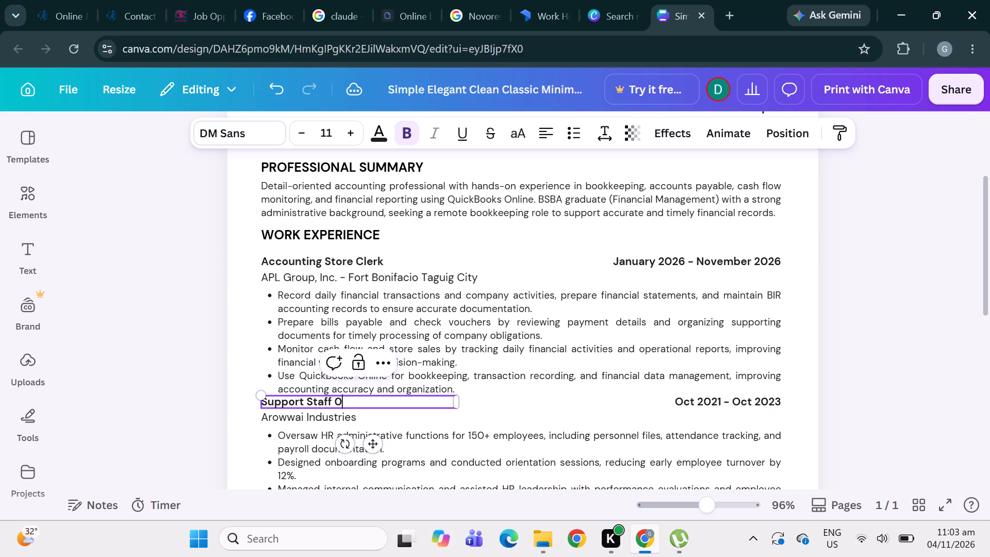
{"action": "key", "text": "BackSpace"}
{"action": "type", "text": "- Job Order"}
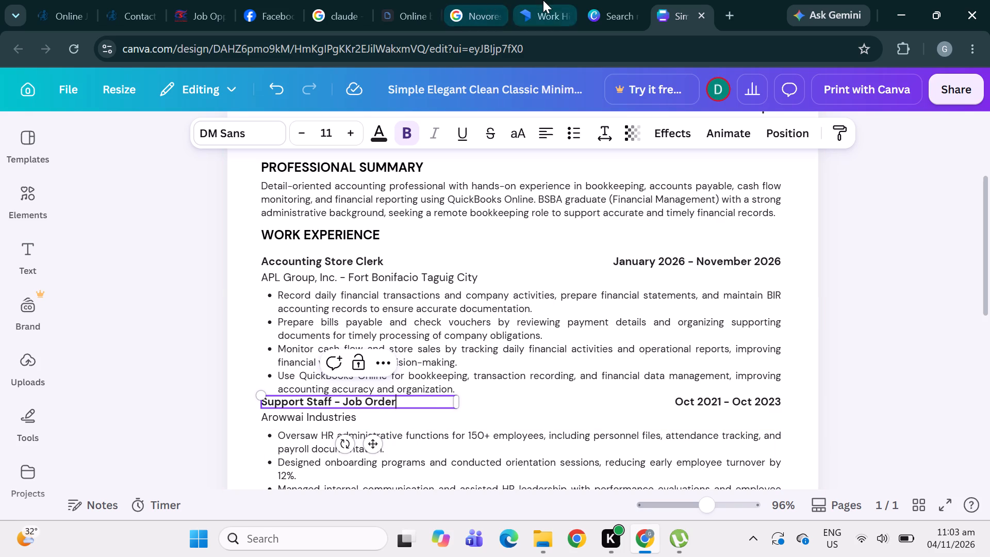
Set the second job's employer line to "PhilHealth - Calapan City, Oriental Mindoro", checking the Zety preview, and widen its text box to fit one line.
{"action": "left_click", "coordinate": [543, 0]}
{"action": "scroll", "coordinate": [465, 250], "scroll_direction": "down", "scroll_amount": 5}
{"action": "scroll", "coordinate": [476, 329], "scroll_direction": "down", "scroll_amount": 5}
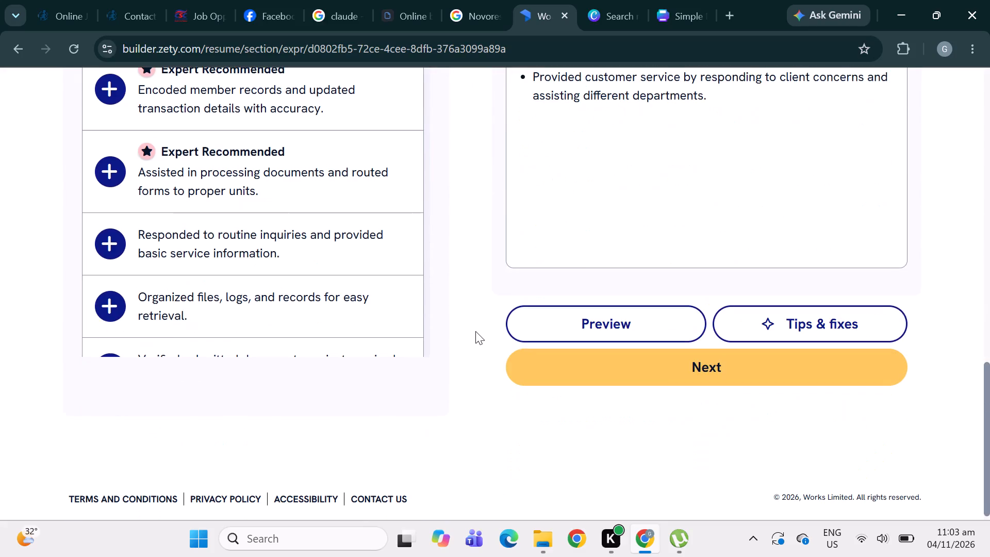
{"action": "left_click", "coordinate": [544, 335]}
{"action": "scroll", "coordinate": [257, 267], "scroll_direction": "down", "scroll_amount": 7}
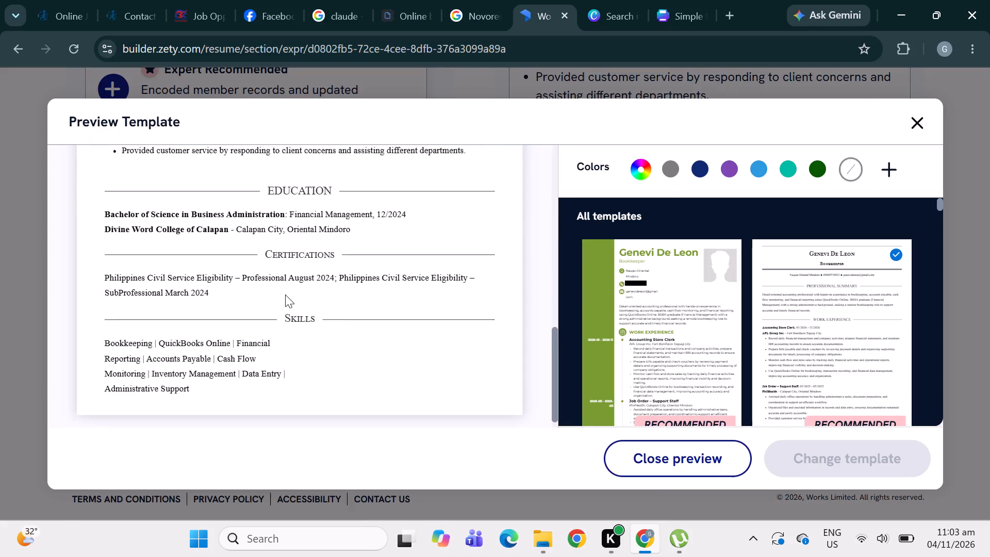
{"action": "scroll", "coordinate": [285, 294], "scroll_direction": "up", "scroll_amount": 2}
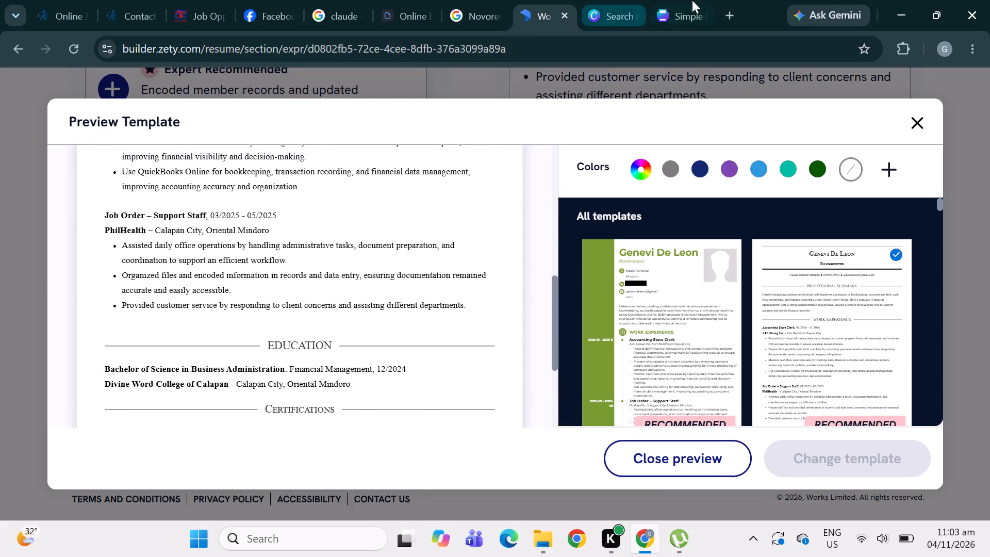
{"action": "left_click", "coordinate": [713, 0]}
{"action": "double_click", "coordinate": [387, 421]}
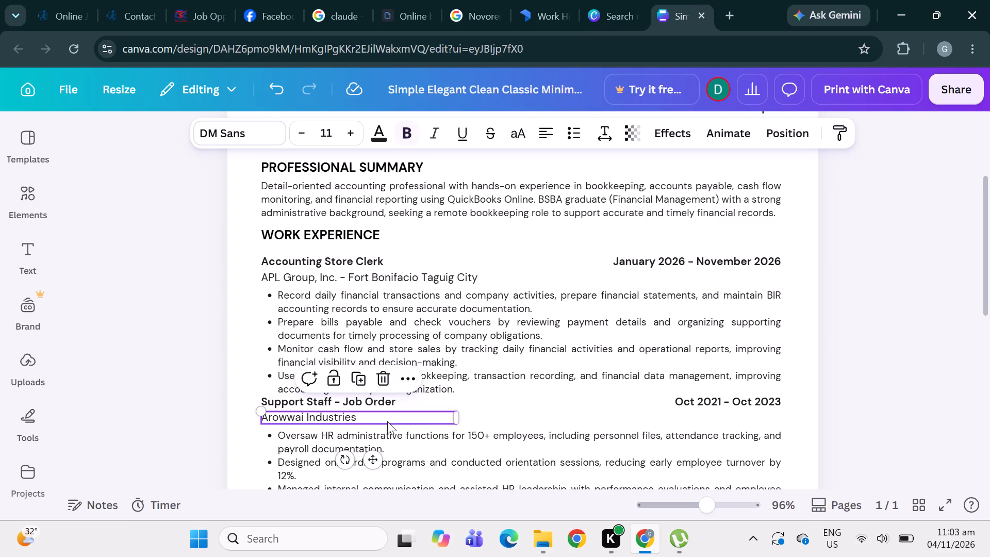
{"action": "type", "text": "PhilHealt"}
{"action": "type", "text": "h - Calapan City,"}
{"action": "key", "text": "space"}
{"action": "type", "text": "Oriental Mindoro"}
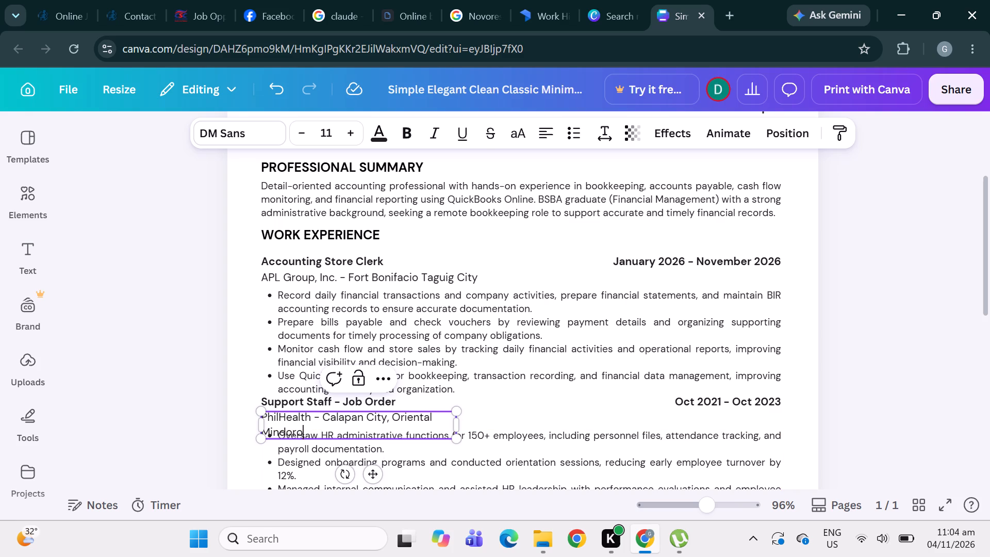
{"action": "left_click_drag", "start_coordinate": [457, 429], "coordinate": [504, 420]}
{"action": "scroll", "coordinate": [499, 422], "scroll_direction": "down", "scroll_amount": 3}
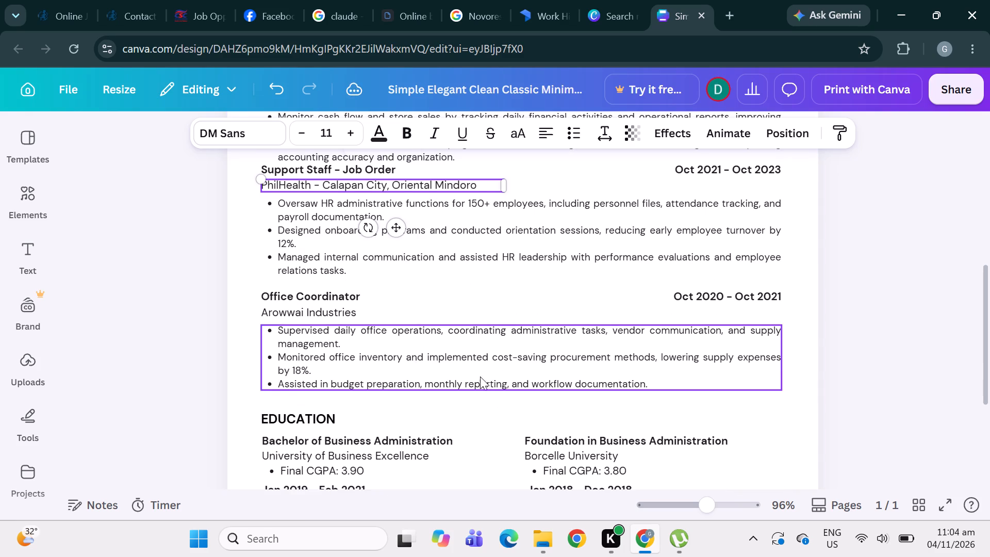
Delete the whole third job entry, Office Coordinator at Arowwai Industries, including its date and duties.
{"action": "scroll", "coordinate": [475, 351], "scroll_direction": "up", "scroll_amount": 1}
{"action": "scroll", "coordinate": [478, 355], "scroll_direction": "down", "scroll_amount": 1}
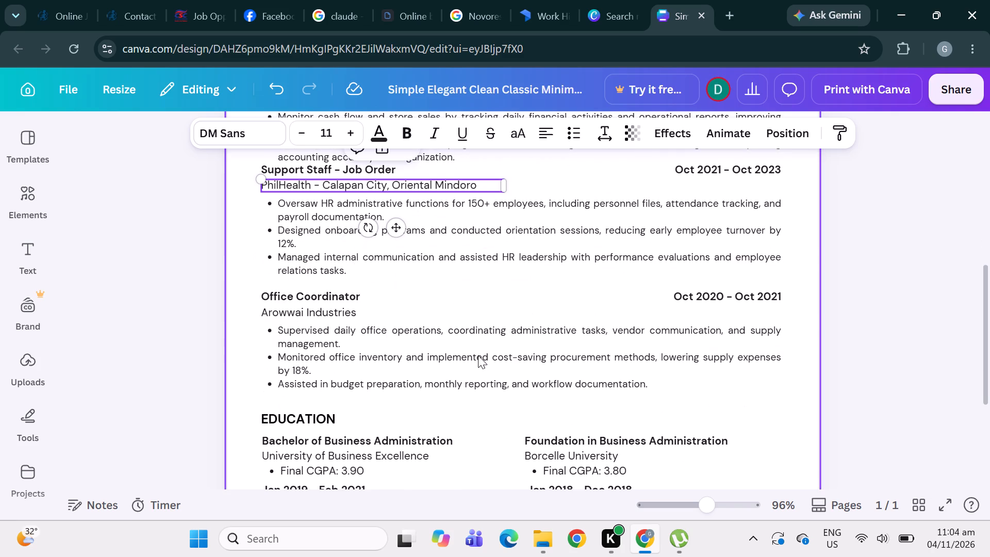
{"action": "left_click_drag", "start_coordinate": [259, 284], "coordinate": [696, 373]}
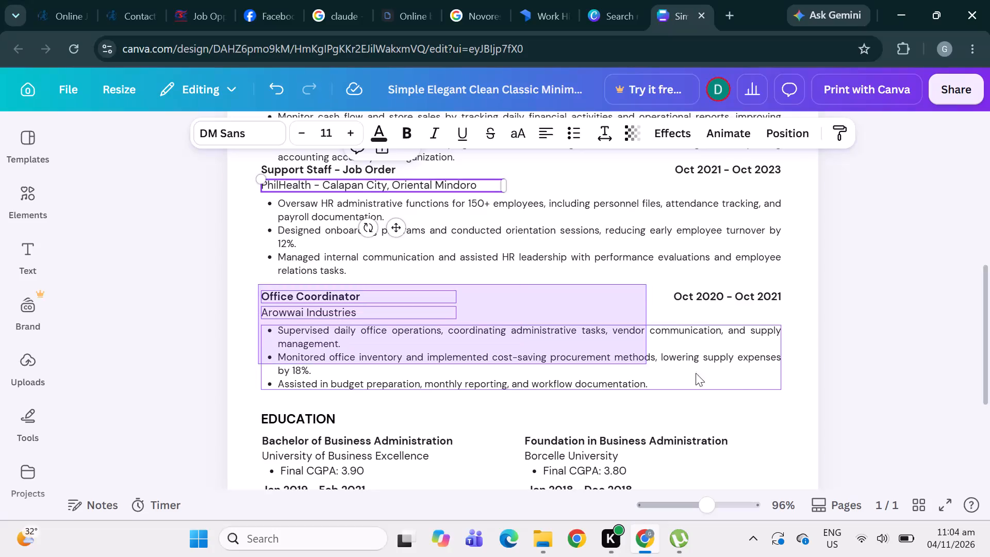
{"action": "left_click_drag", "start_coordinate": [696, 373], "coordinate": [778, 391]}
{"action": "key", "text": "Delete"}
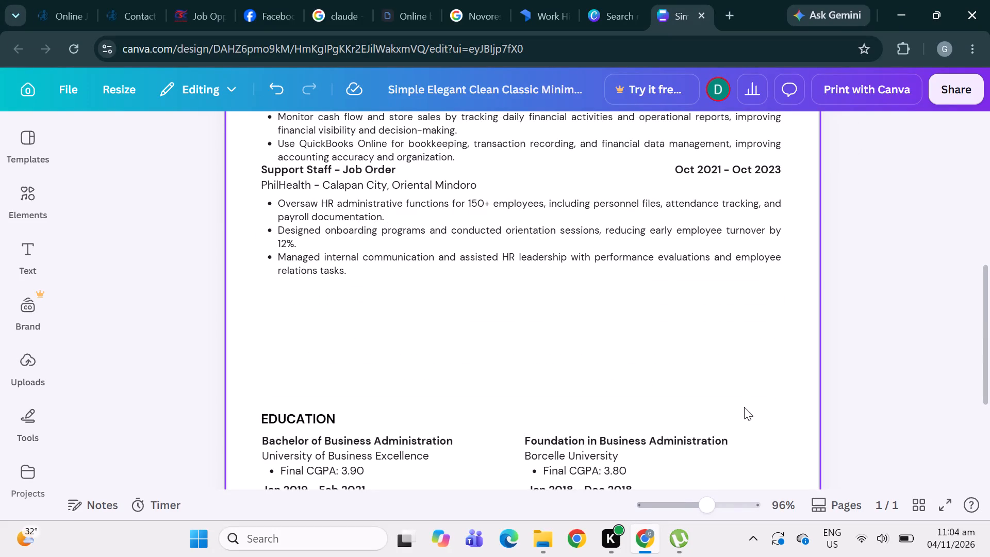
Set the second job's dates to "March 2025 - May 2025" and widen the text box so they fit on one line.
{"action": "scroll", "coordinate": [707, 383], "scroll_direction": "up", "scroll_amount": 2}
{"action": "double_click", "coordinate": [694, 327]}
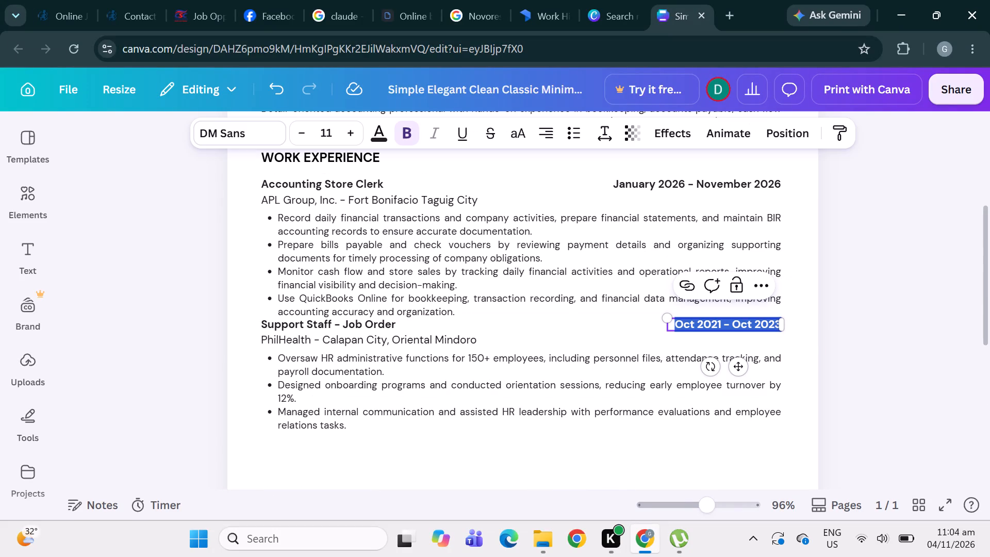
{"action": "left_click", "coordinate": [735, 337]}
{"action": "double_click", "coordinate": [725, 328]}
{"action": "left_click", "coordinate": [720, 322]}
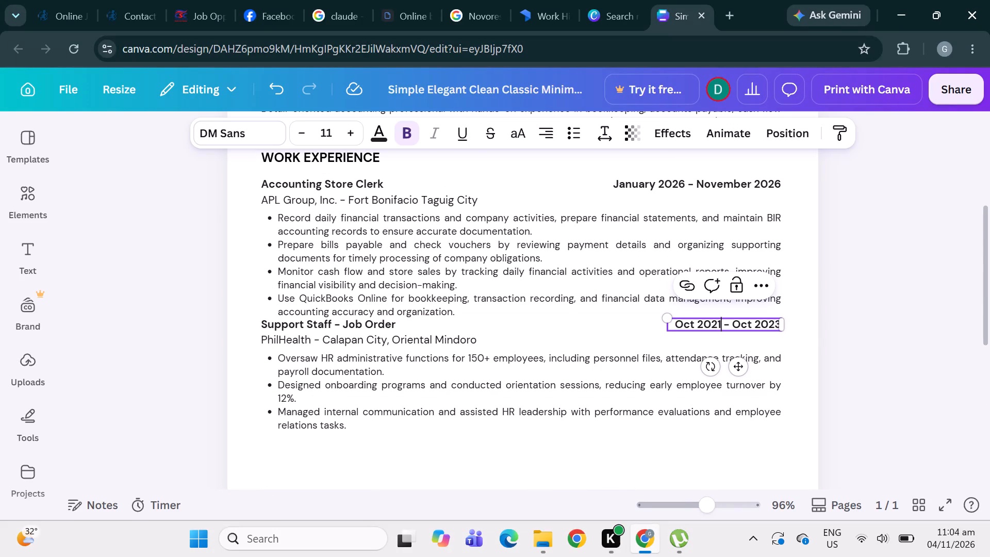
{"action": "left_click_drag", "start_coordinate": [721, 323], "coordinate": [673, 325]}
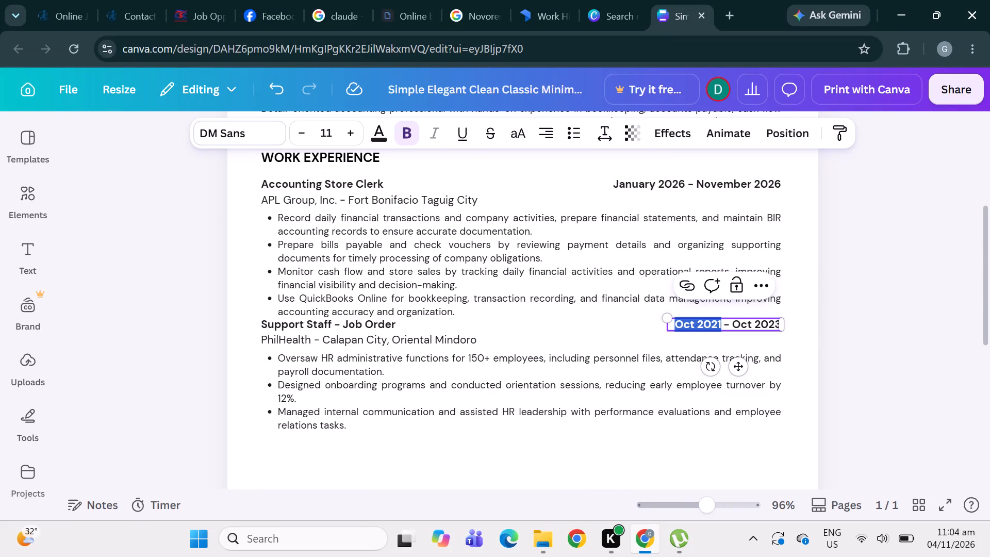
{"action": "type", "text": "March 2026"}
{"action": "key", "text": "BackSpace"}
{"action": "key", "text": "5"}
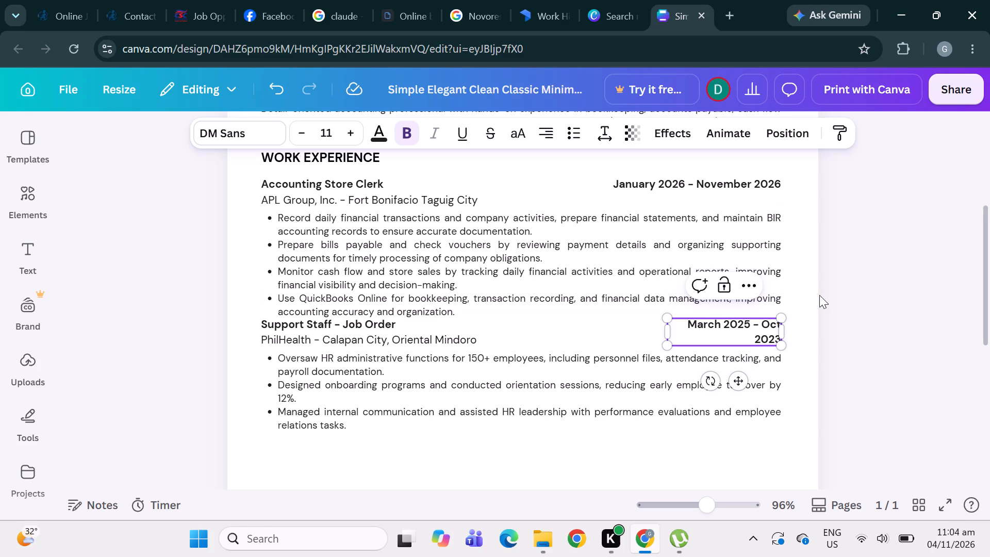
{"action": "left_click_drag", "start_coordinate": [764, 327], "coordinate": [782, 349]}
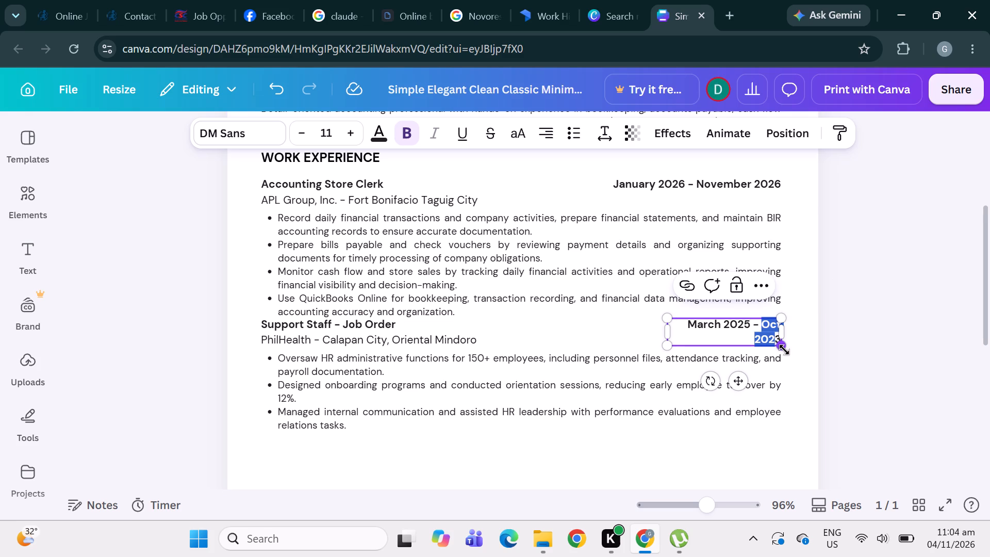
{"action": "key", "text": "shift+BackSpace"}
{"action": "key", "text": "Right"}
{"action": "key", "text": "BackSpace"}
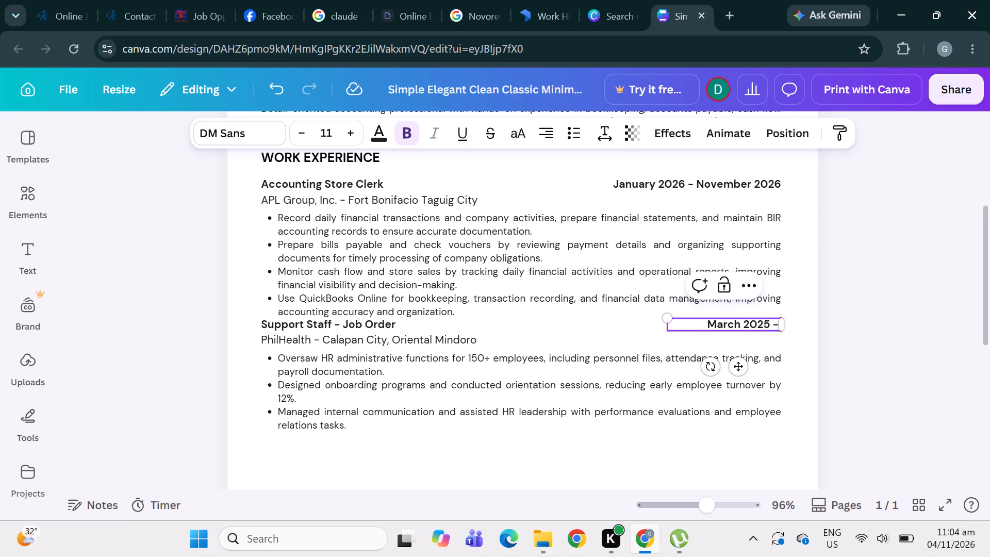
{"action": "type", "text": "May 2025"}
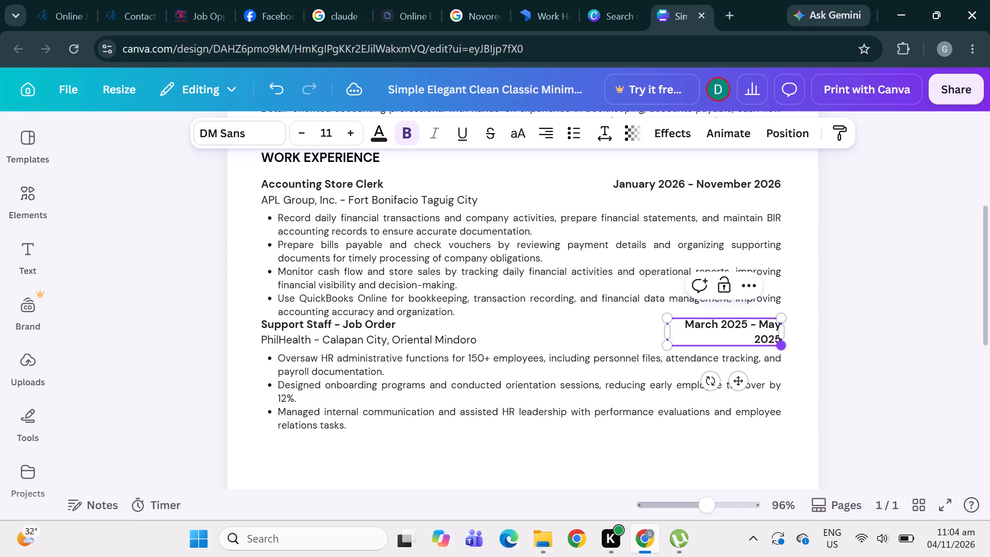
{"action": "left_click_drag", "start_coordinate": [666, 331], "coordinate": [627, 329]}
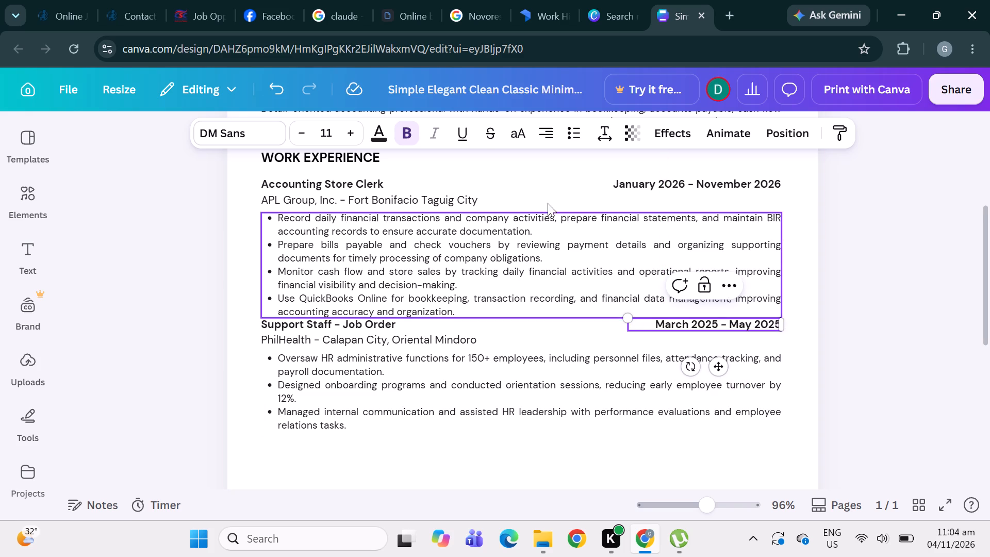
Replace the second job's duties with the three support staff bullets copied from Zety, removing the empty bullets at the end.
{"action": "left_click", "coordinate": [532, 0]}
{"action": "left_click", "coordinate": [675, 452]}
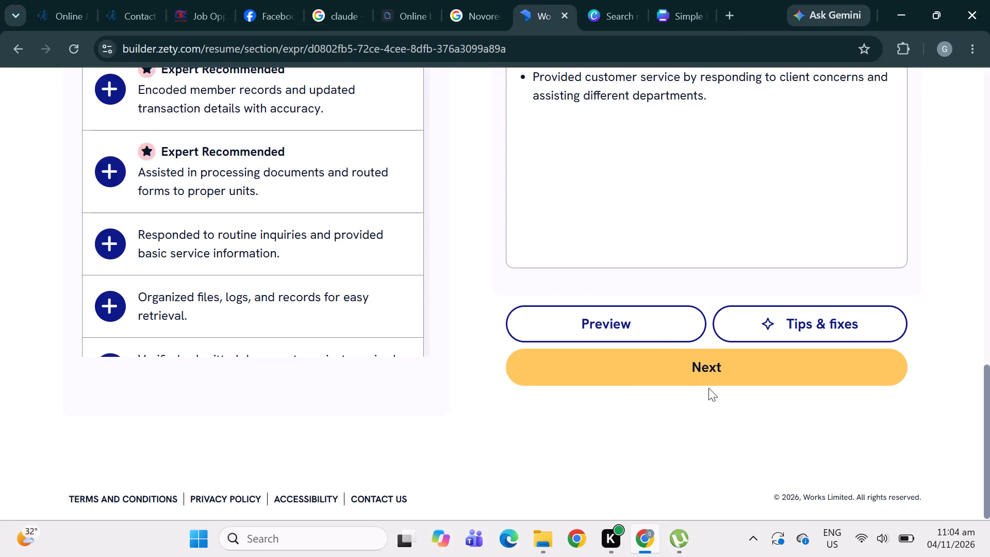
{"action": "scroll", "coordinate": [660, 333], "scroll_direction": "up", "scroll_amount": 2}
{"action": "left_click_drag", "start_coordinate": [742, 292], "coordinate": [510, 104]}
{"action": "key", "text": "ctrl+c"}
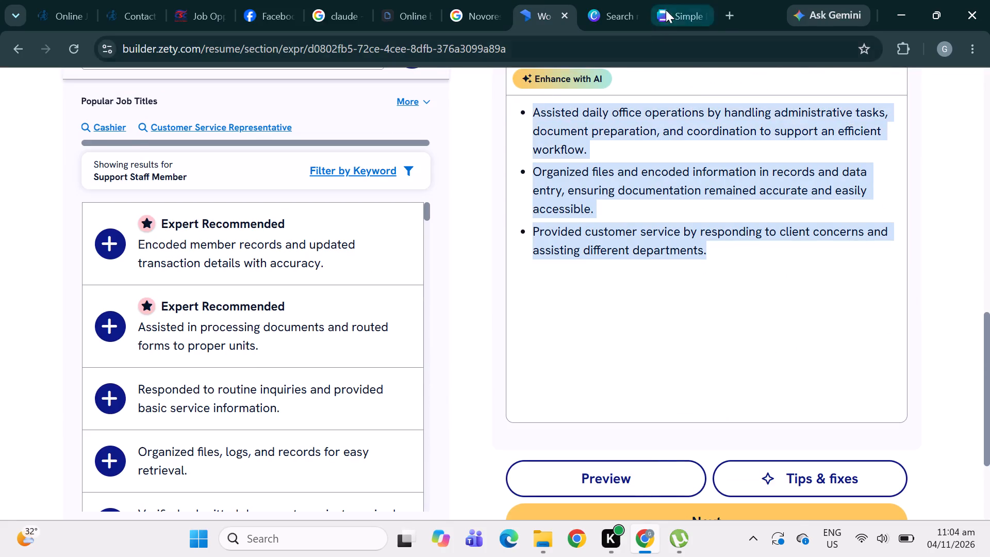
{"action": "left_click", "coordinate": [666, 9]}
{"action": "double_click", "coordinate": [440, 411]}
{"action": "key", "text": "ctrl+v"}
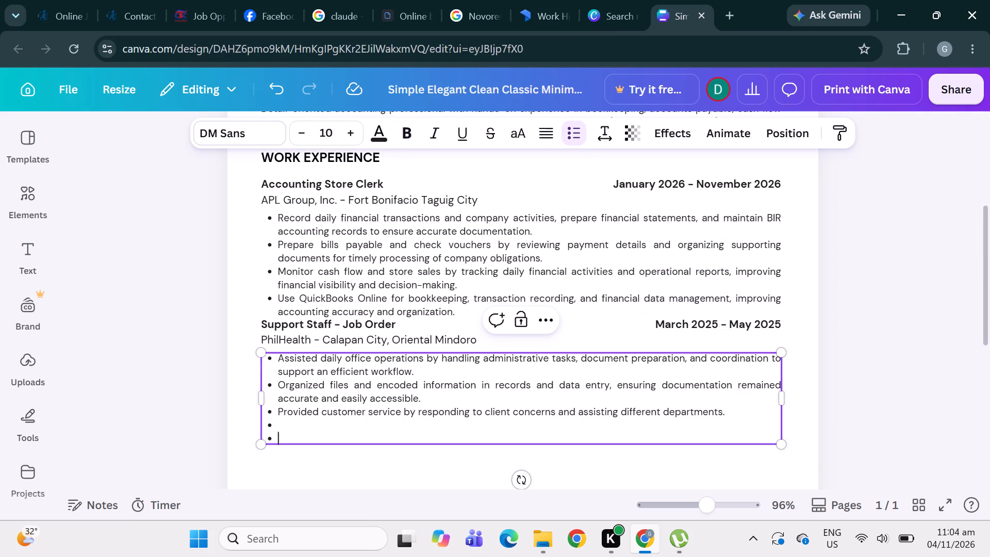
{"action": "key", "text": "BackSpace"}
{"action": "key", "text": "BackSpace"}
{"action": "key", "text": "BackSpace"}
{"action": "key", "text": "BackSpace"}
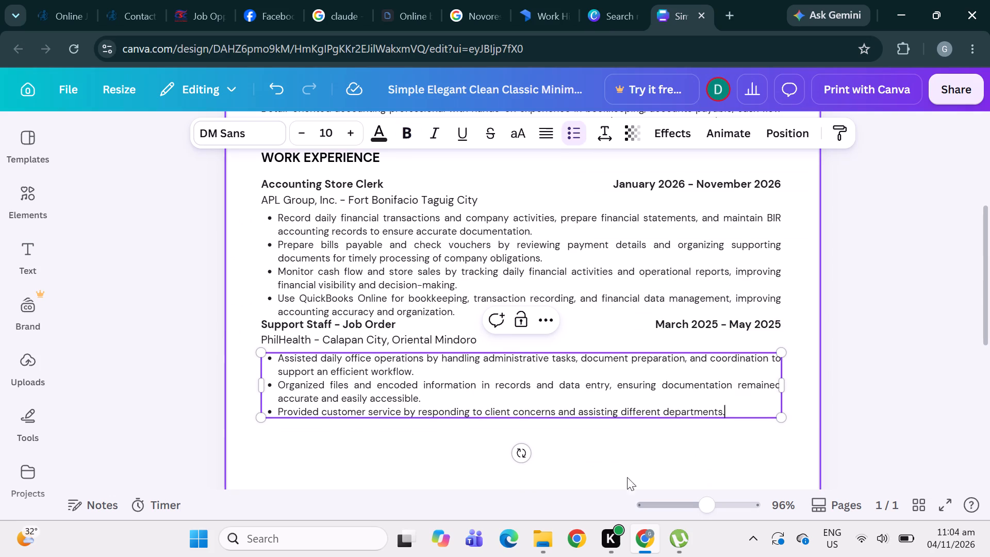
Shift the whole Support Staff - Job Order entry down to leave a gap below the first job's duties.
{"action": "left_click_drag", "start_coordinate": [748, 456], "coordinate": [399, 326]}
{"action": "key", "text": "Down"}
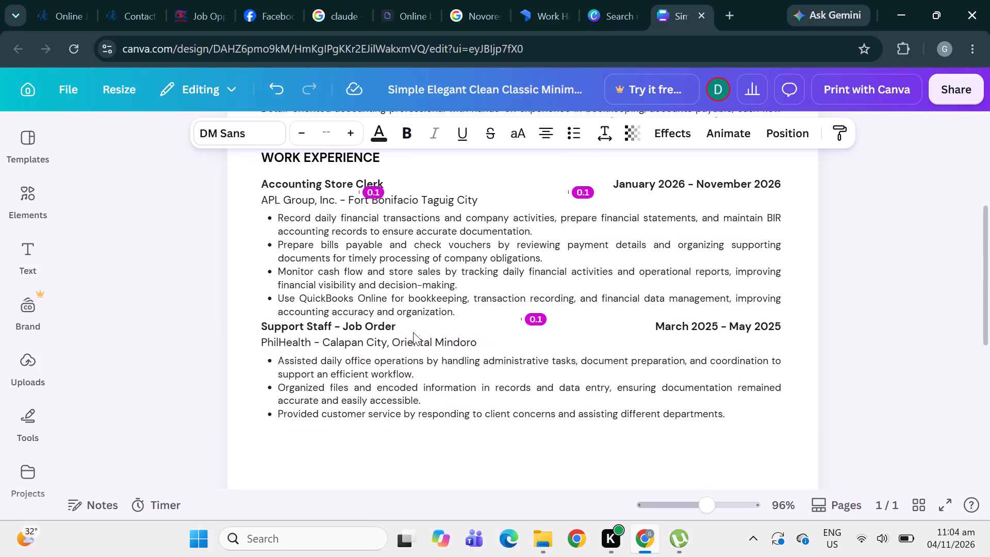
{"action": "key", "text": "Down"}
{"action": "key", "text": "Down"}
{"action": "key", "text": "Down"}
{"action": "key", "text": "Down"}
{"action": "key", "text": "Down"}
{"action": "key", "text": "Down"}
{"action": "key", "text": "Down"}
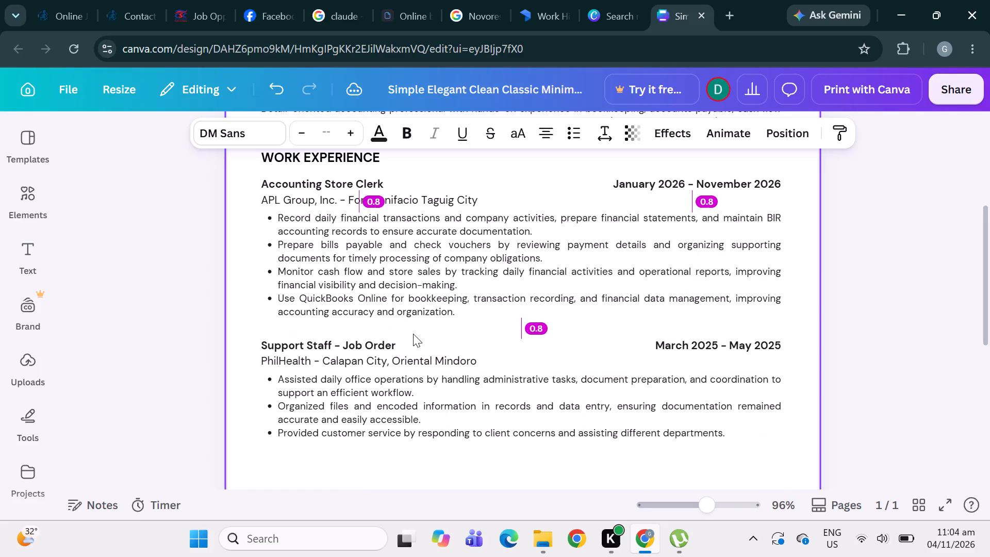
Move the Work Experience heading and the first job entry slightly down, away from the professional summary.
{"action": "scroll", "coordinate": [418, 334], "scroll_direction": "up", "scroll_amount": 2}
{"action": "scroll", "coordinate": [619, 358], "scroll_direction": "down", "scroll_amount": 2}
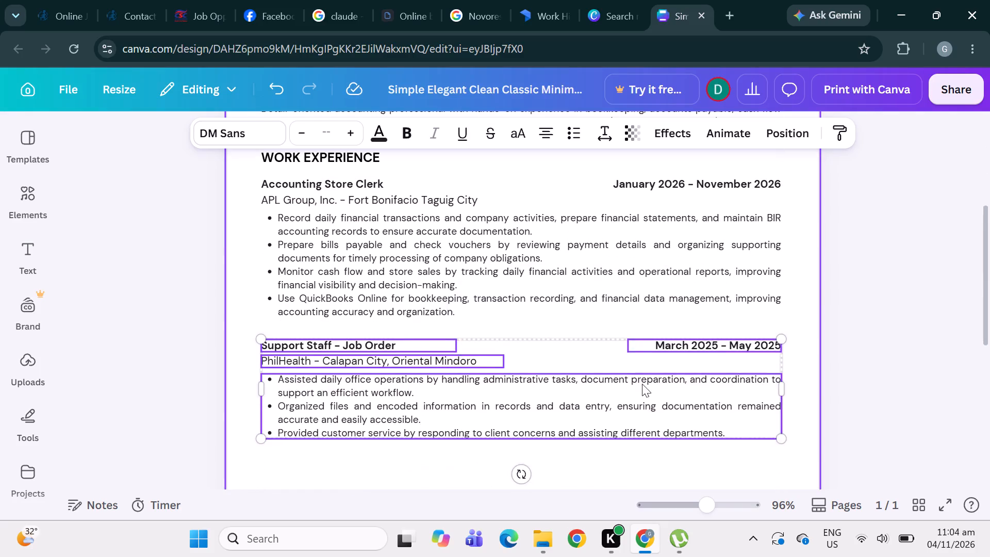
{"action": "scroll", "coordinate": [569, 318], "scroll_direction": "up", "scroll_amount": 1}
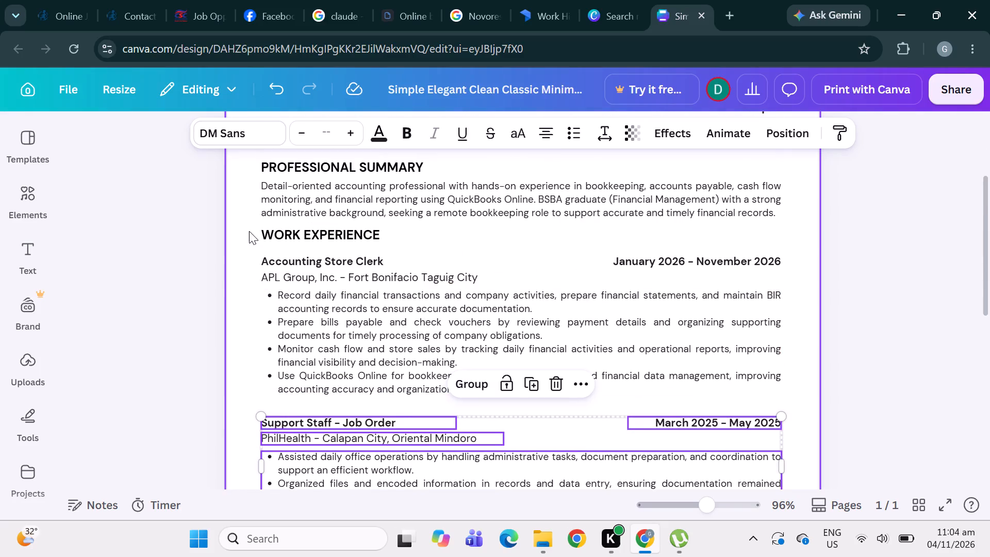
{"action": "left_click_drag", "start_coordinate": [251, 233], "coordinate": [723, 390]}
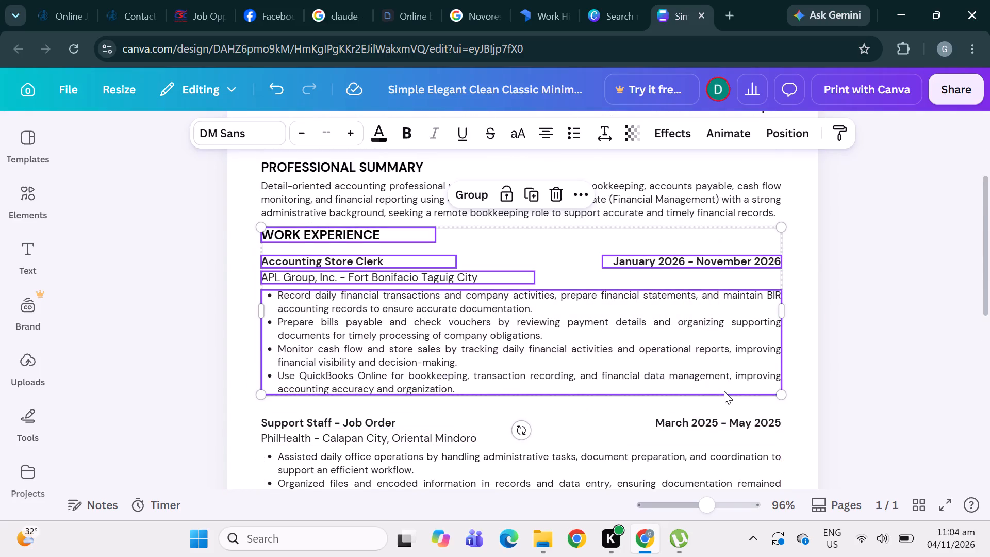
{"action": "key", "text": "Down"}
{"action": "key", "text": "Down"}
{"action": "key", "text": "Down"}
{"action": "key", "text": "Down"}
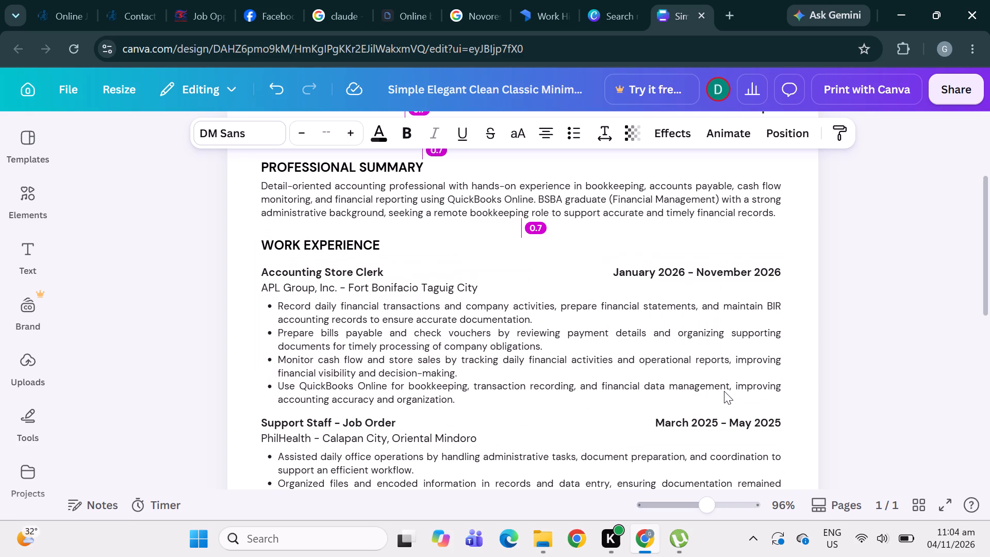
Delete the second education entry, Foundation in Business Administration at Borcelle University.
{"action": "scroll", "coordinate": [719, 419], "scroll_direction": "down", "scroll_amount": 2}
{"action": "scroll", "coordinate": [437, 363], "scroll_direction": "down", "scroll_amount": 1}
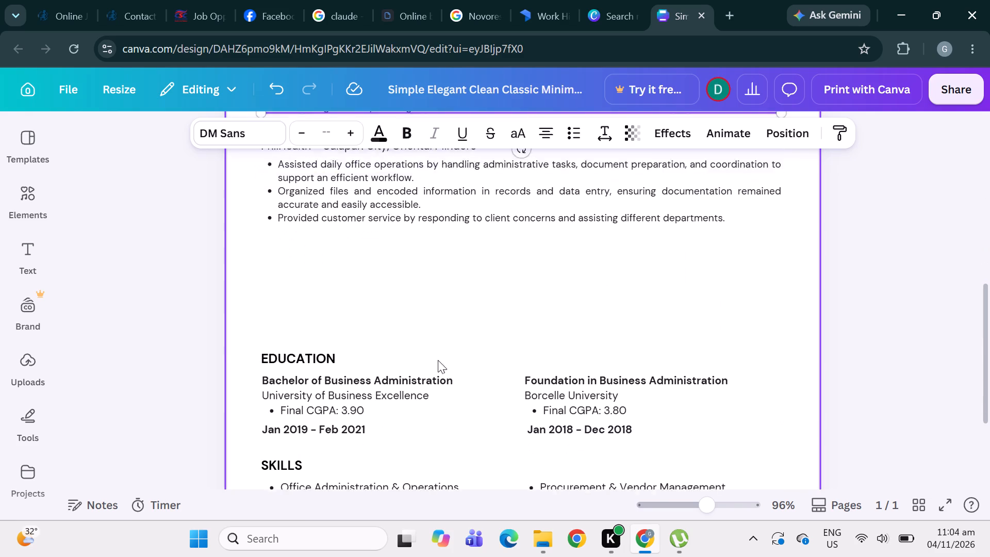
{"action": "left_click_drag", "start_coordinate": [525, 334], "coordinate": [600, 422]}
{"action": "key", "text": "Delete"}
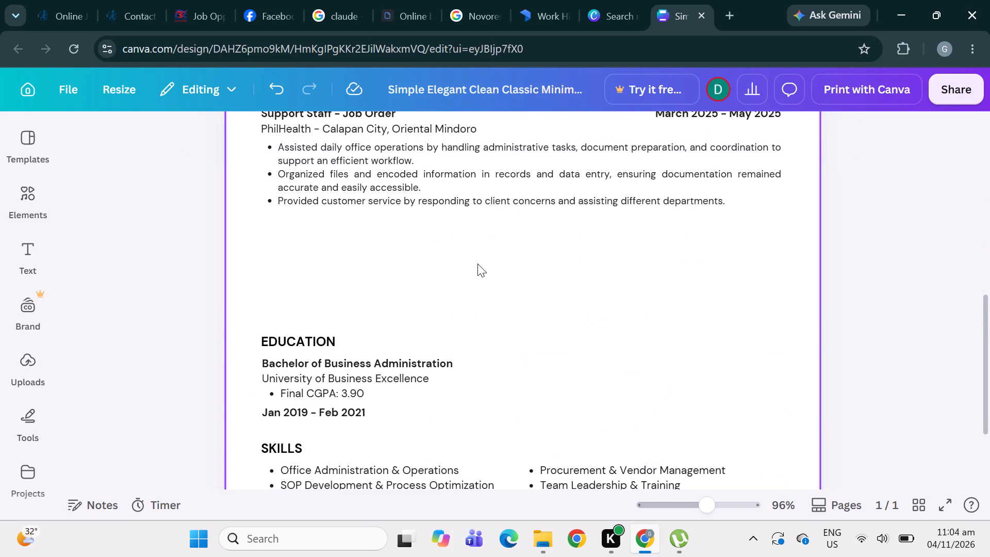
Switch to Zety, save the work experience section and open the details of the Divine Word College of Calapan education entry.
{"action": "left_click", "coordinate": [558, 0]}
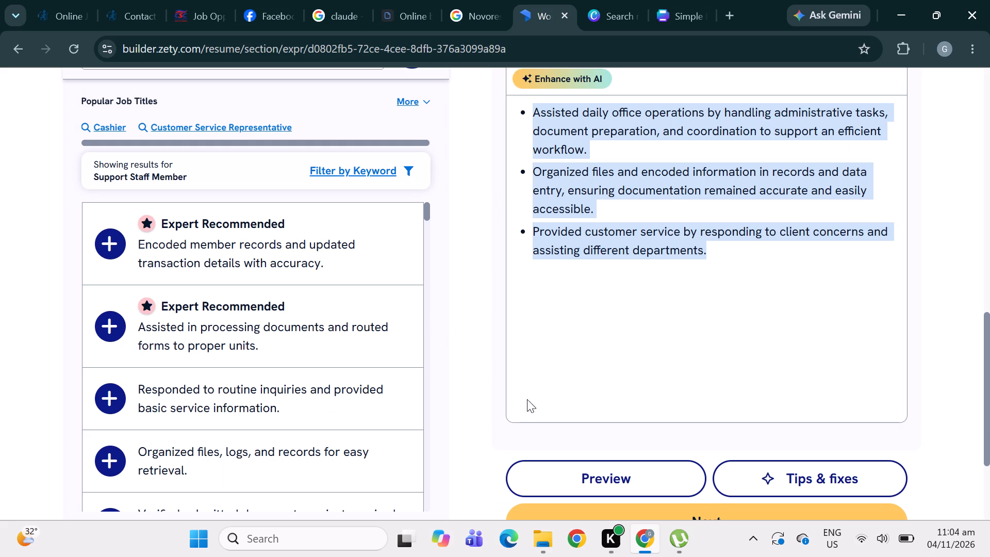
{"action": "scroll", "coordinate": [547, 414], "scroll_direction": "down", "scroll_amount": 4}
{"action": "left_click", "coordinate": [628, 348]}
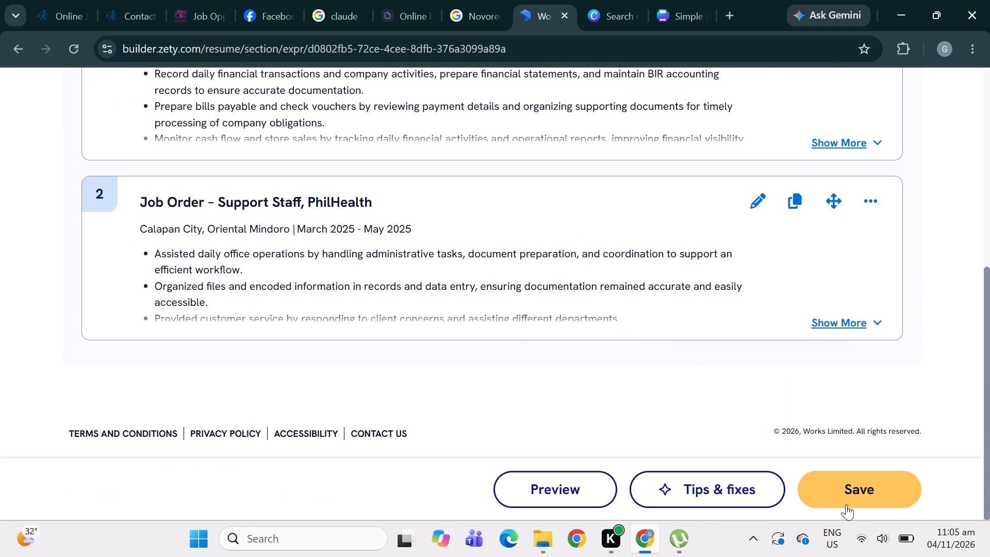
{"action": "left_click", "coordinate": [846, 502]}
{"action": "scroll", "coordinate": [410, 319], "scroll_direction": "down", "scroll_amount": 2}
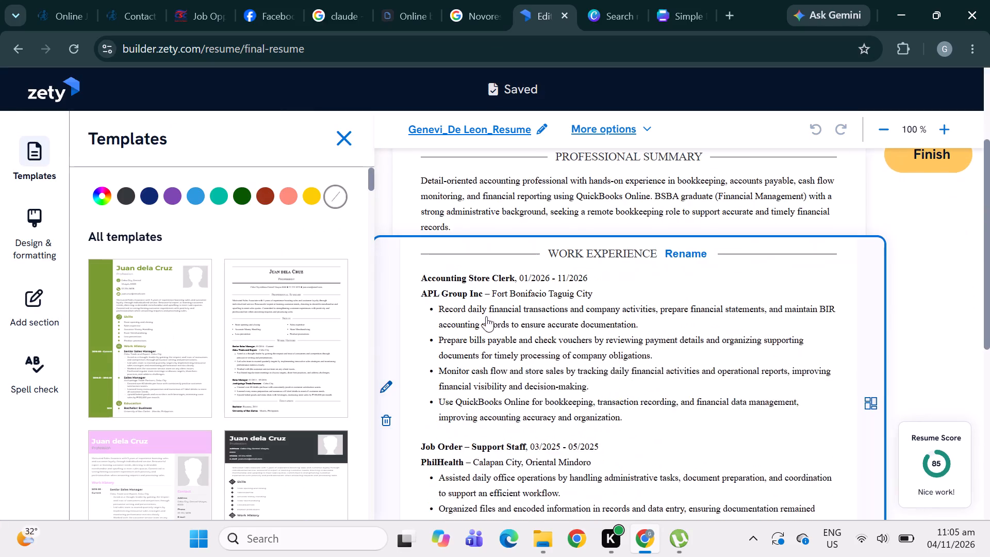
{"action": "scroll", "coordinate": [540, 360], "scroll_direction": "down", "scroll_amount": 2}
{"action": "left_click", "coordinate": [602, 458]}
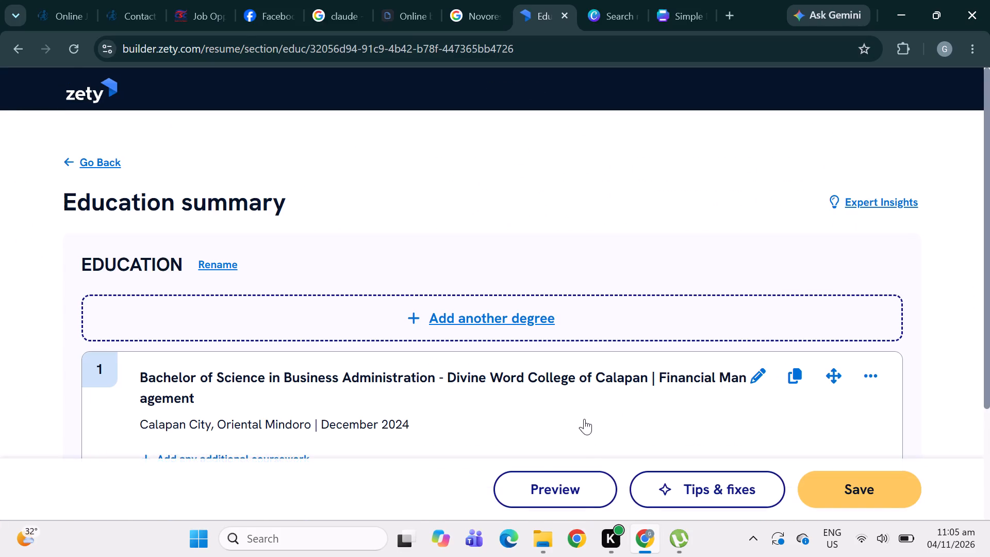
{"action": "scroll", "coordinate": [377, 394], "scroll_direction": "down", "scroll_amount": 1}
{"action": "left_click_drag", "start_coordinate": [210, 320], "coordinate": [192, 315]}
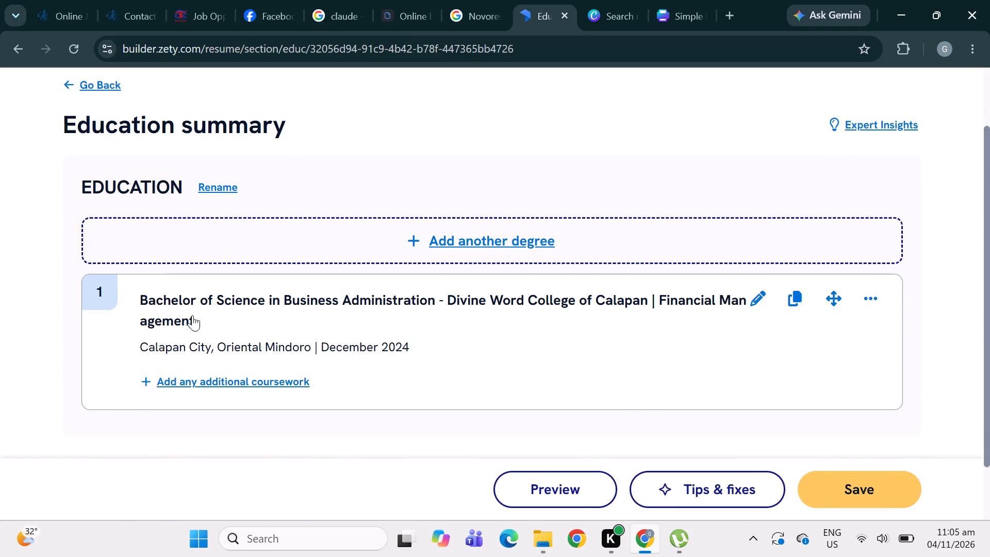
{"action": "left_click_drag", "start_coordinate": [192, 315], "coordinate": [115, 296]}
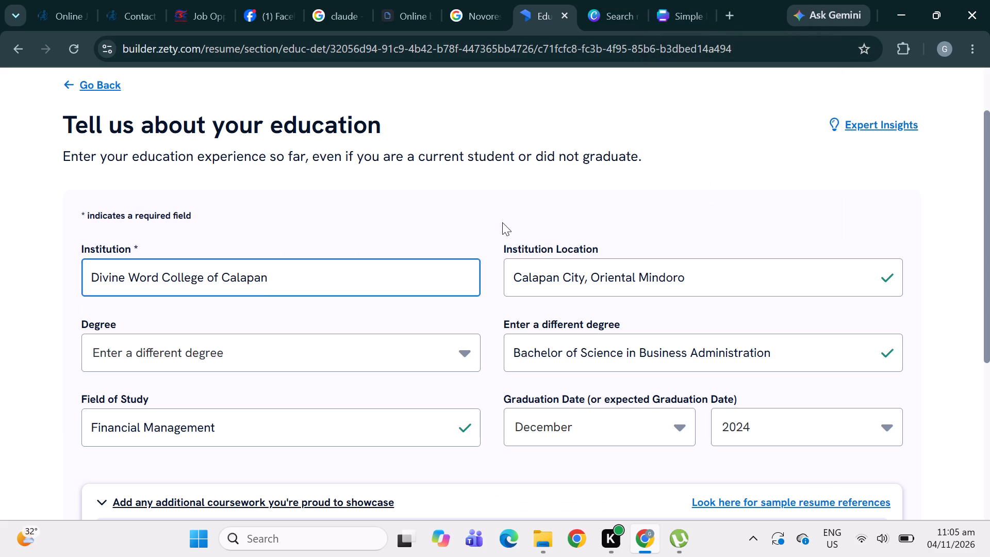
Set the Canva degree line to "Bachelor of Science in Business Administration Major in Financial Management", copying the degree from Zety, and widen its text box.
{"action": "left_click_drag", "start_coordinate": [773, 354], "coordinate": [479, 349]}
{"action": "key", "text": "ctrl+c"}
{"action": "left_click", "coordinate": [666, 0]}
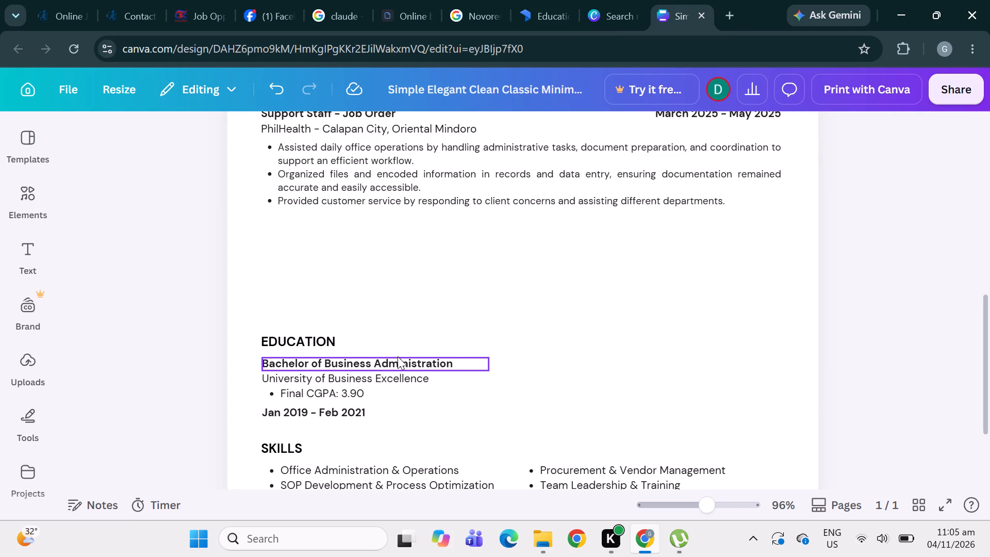
{"action": "double_click", "coordinate": [398, 356]}
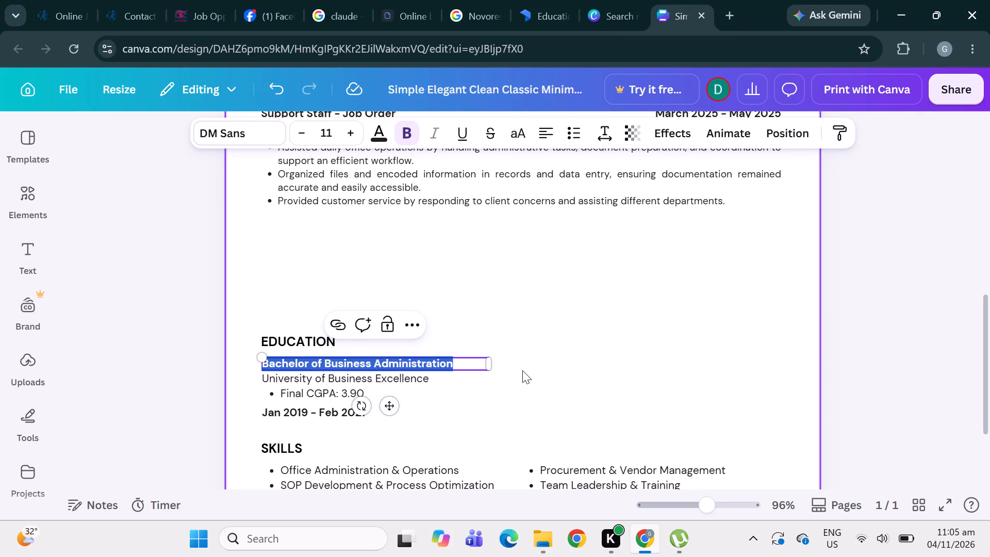
{"action": "key", "text": "ctrl+v"}
{"action": "left_click_drag", "start_coordinate": [491, 367], "coordinate": [576, 371]}
{"action": "key", "text": "space"}
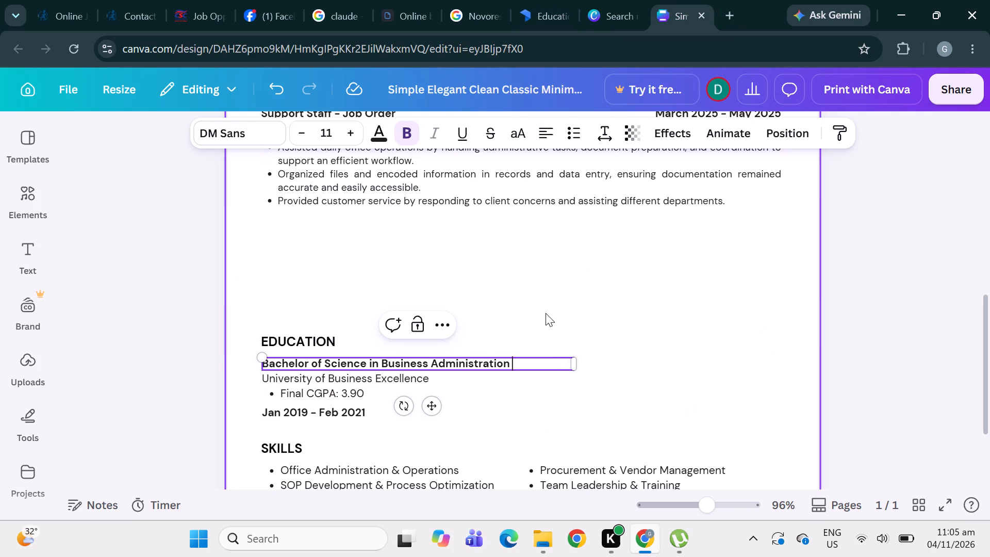
{"action": "type", "text": "Mah"}
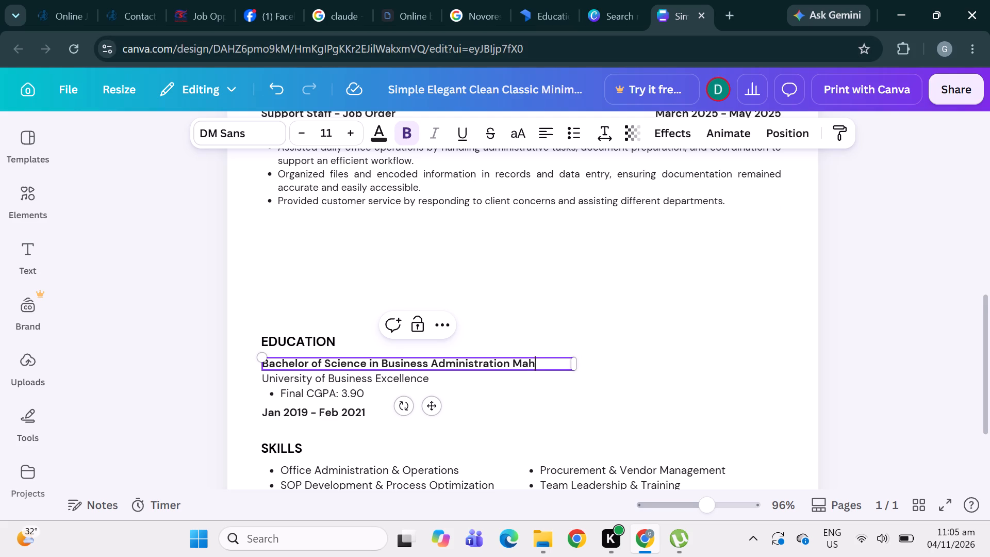
{"action": "key", "text": "BackSpace"}
{"action": "type", "text": "jor in Fina"}
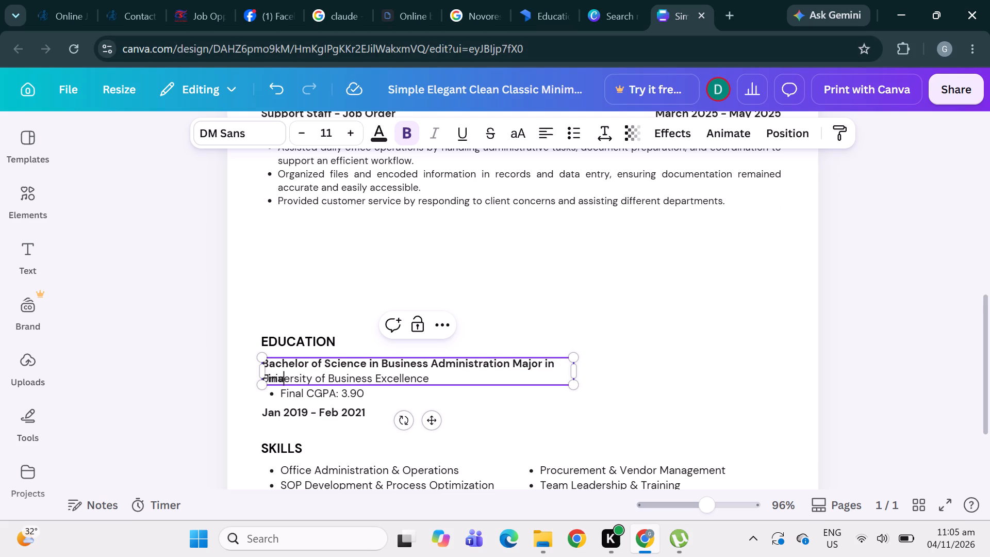
{"action": "type", "text": "ncial Management"}
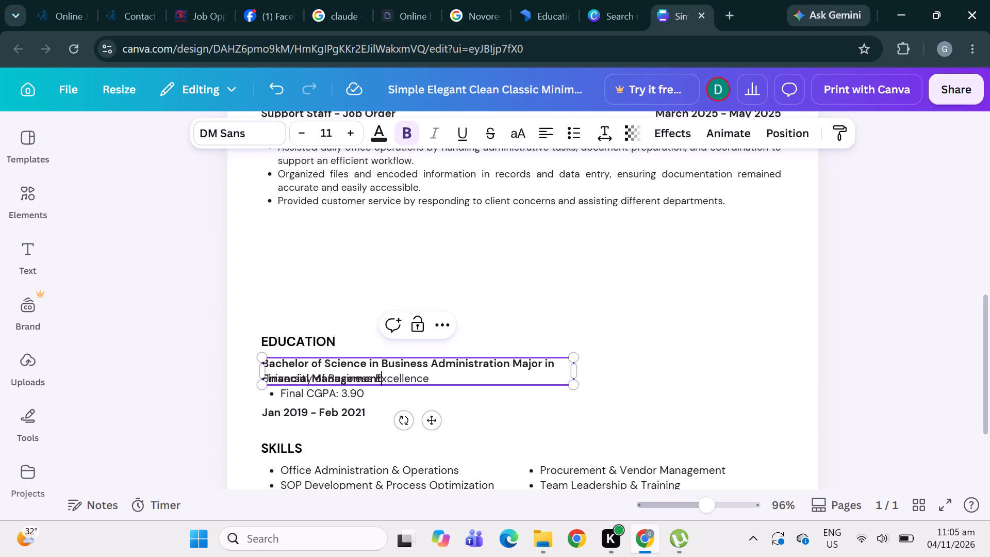
Widen the degree text box further so the full degree title fits on one line.
{"action": "left_click_drag", "start_coordinate": [575, 371], "coordinate": [696, 371]}
Replace the sample university name and its CGPA bullet in the education entry with "Divine Word College of Calapan".
{"action": "left_click", "coordinate": [424, 374]}
{"action": "double_click", "coordinate": [423, 378]}
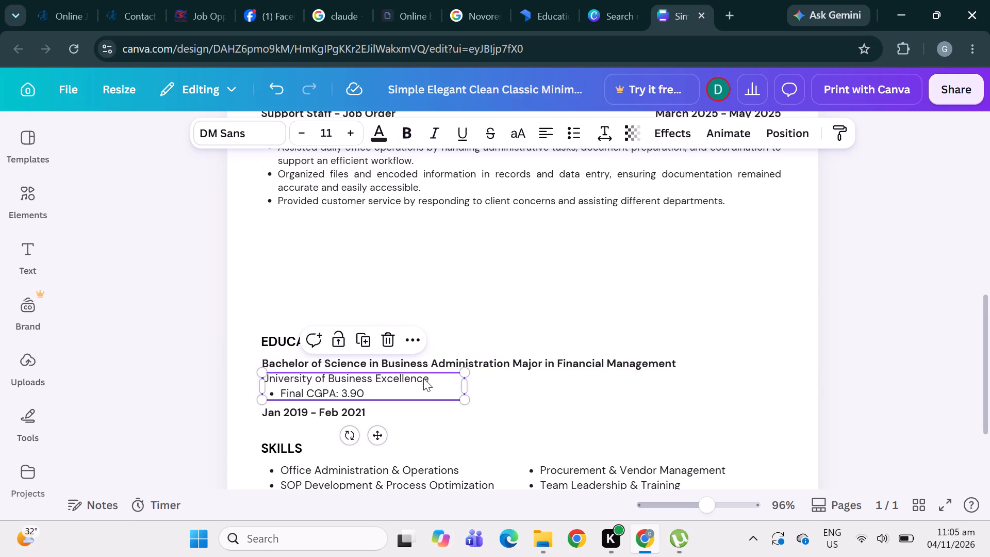
{"action": "left_click", "coordinate": [425, 379]}
{"action": "left_click_drag", "start_coordinate": [381, 391], "coordinate": [351, 389]}
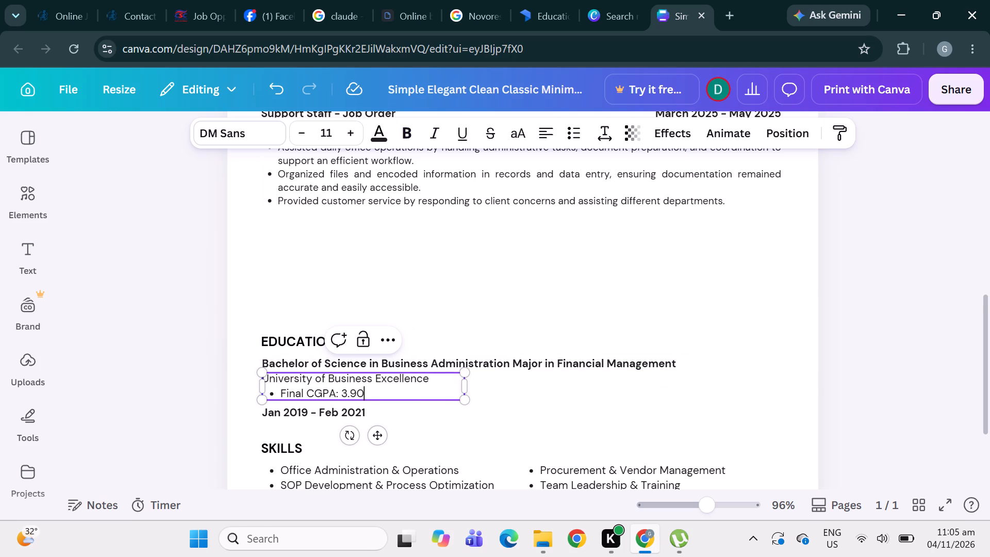
{"action": "left_click_drag", "start_coordinate": [351, 389], "coordinate": [237, 384]}
{"action": "key", "text": "BackSpace"}
{"action": "key", "text": "BackSpace"}
{"action": "key", "text": "BackSpace"}
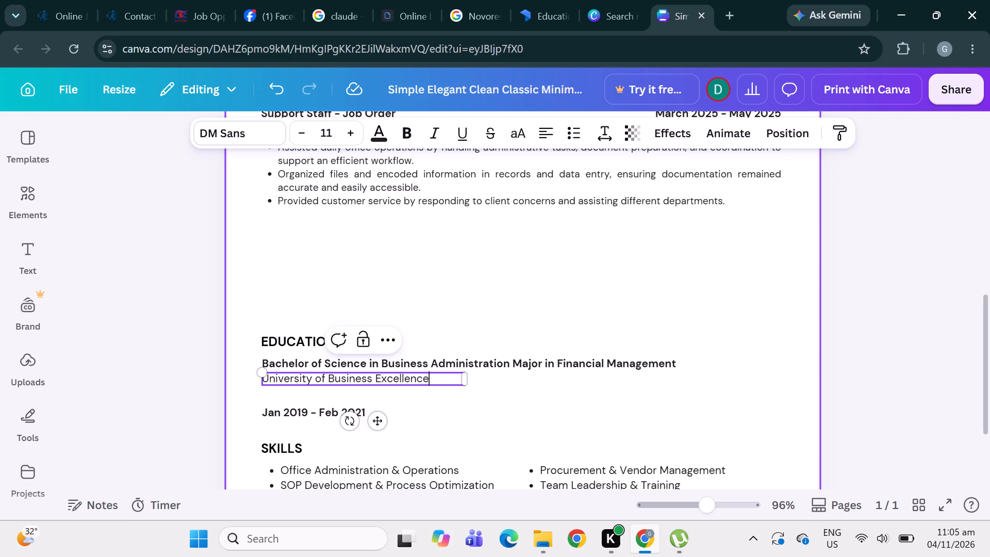
{"action": "key", "text": "BackSpace"}
{"action": "key", "text": "BackSpace"}
{"action": "key", "text": "BackSpace"}
{"action": "key", "text": "BackSpace"}
{"action": "key", "text": "BackSpace"}
{"action": "key", "text": "BackSpace"}
{"action": "key", "text": "BackSpace"}
{"action": "key", "text": "BackSpace"}
{"action": "key", "text": "BackSpace"}
{"action": "key", "text": "BackSpace"}
{"action": "key", "text": "BackSpace"}
{"action": "key", "text": "BackSpace"}
{"action": "key", "text": "BackSpace"}
{"action": "key", "text": "BackSpace"}
{"action": "key", "text": "BackSpace"}
{"action": "key", "text": "BackSpace"}
{"action": "key", "text": "BackSpace"}
{"action": "key", "text": "BackSpace"}
{"action": "key", "text": "BackSpace"}
{"action": "key", "text": "BackSpace"}
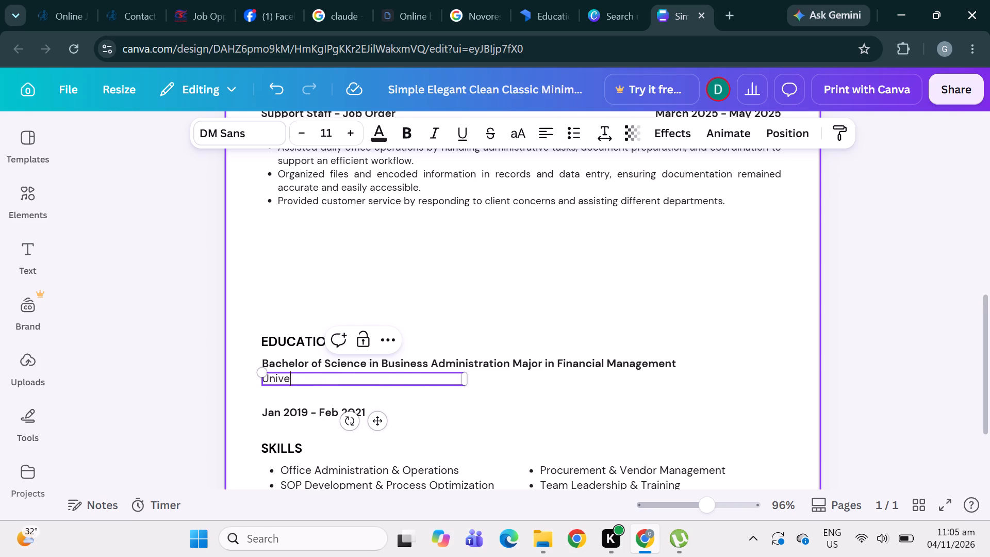
{"action": "key", "text": "BackSpace"}
{"action": "type", "text": "Dv"}
{"action": "key", "text": "BackSpace"}
{"action": "type", "text": "ivine Word College of c"}
{"action": "key", "text": "BackSpace"}
{"action": "type", "text": "Calapan"}
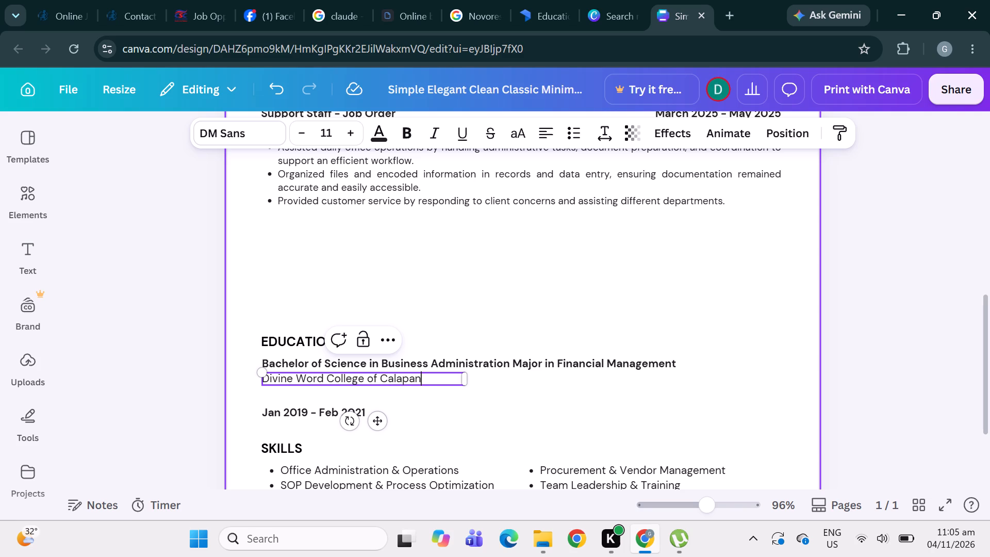
Set the education date to "December 2024", checking the graduation date in Zety, and move it up directly below the college name.
{"action": "double_click", "coordinate": [306, 416]}
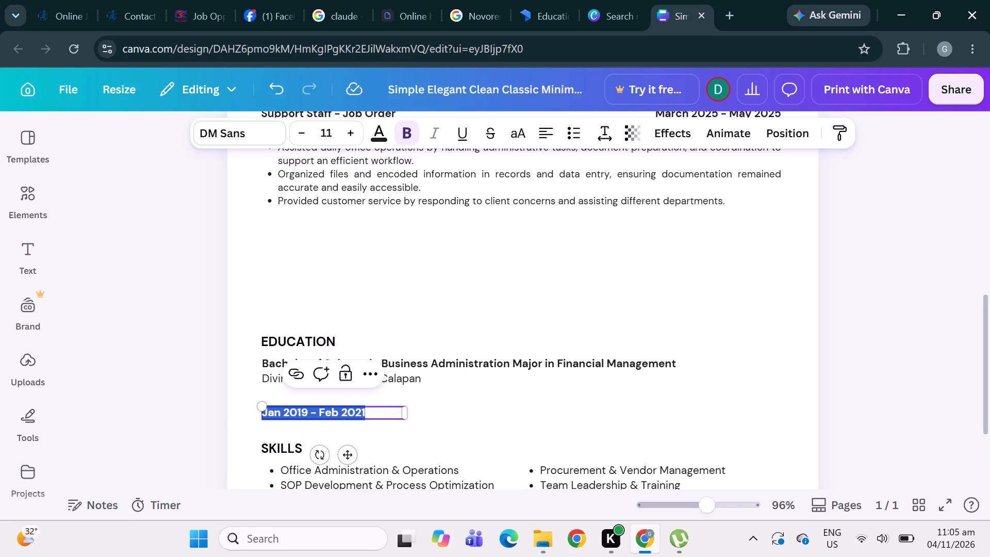
{"action": "left_click", "coordinate": [569, 0]}
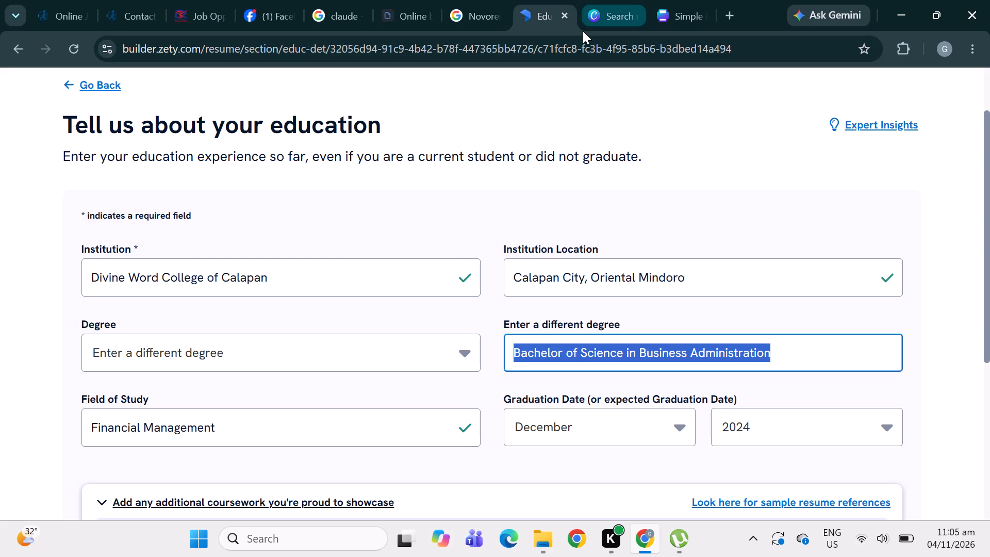
{"action": "left_click", "coordinate": [671, 0]}
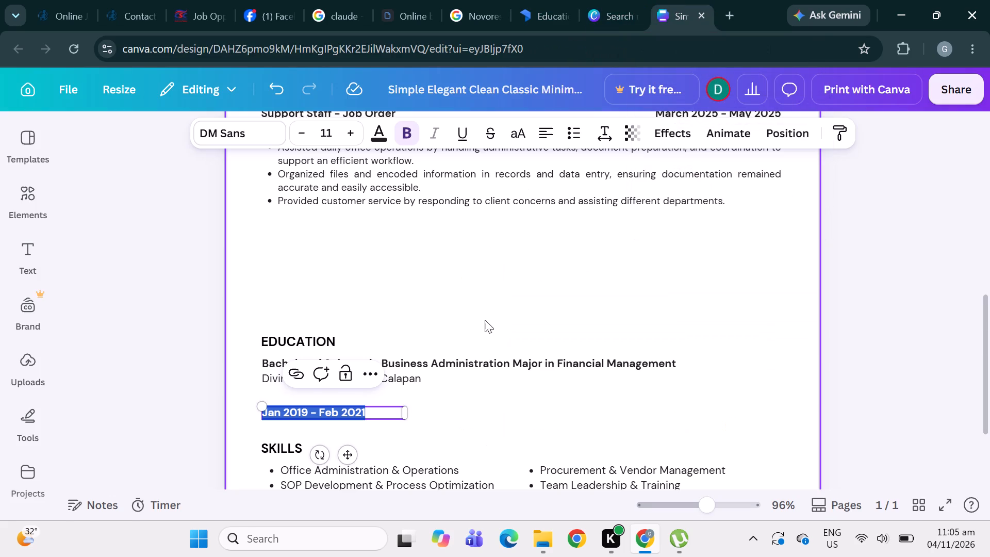
{"action": "type", "text": "Decem"}
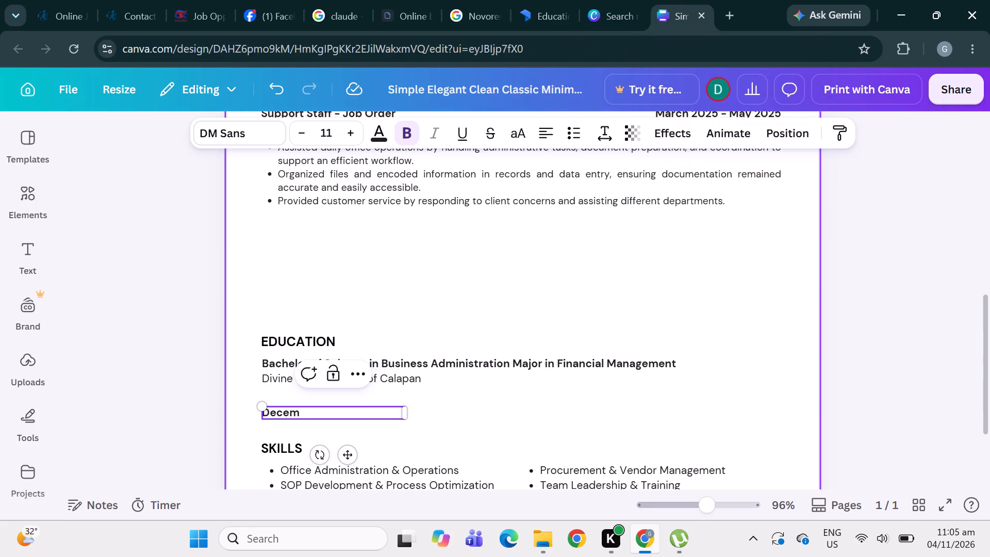
{"action": "type", "text": "ber"}
{"action": "key", "text": "space"}
{"action": "type", "text": "2024"}
{"action": "left_click_drag", "start_coordinate": [354, 454], "coordinate": [354, 435]}
{"action": "left_click", "coordinate": [497, 424]}
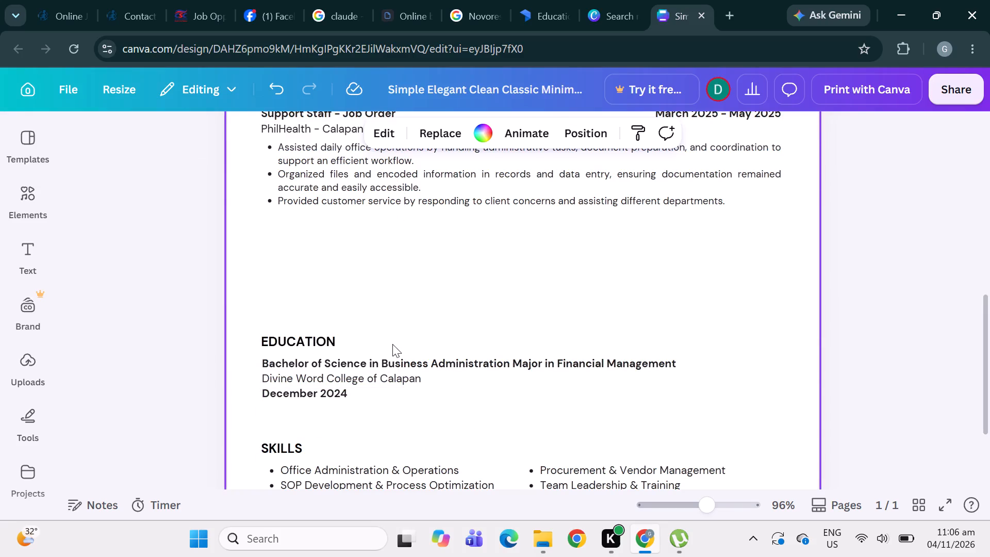
Increase the font size of the Professional Summary heading and paragraph together by one increment.
{"action": "scroll", "coordinate": [386, 339], "scroll_direction": "up", "scroll_amount": 6}
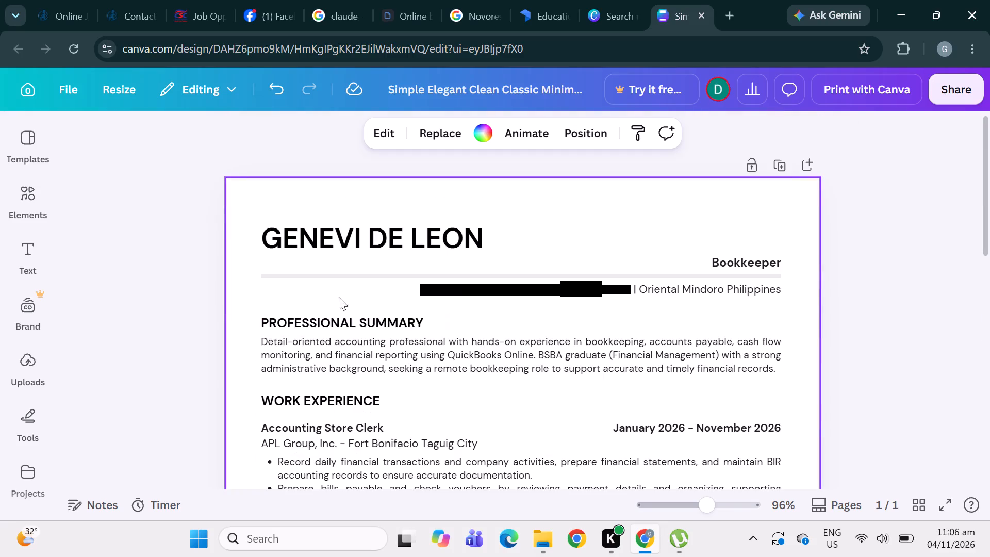
{"action": "left_click_drag", "start_coordinate": [339, 297], "coordinate": [454, 364]}
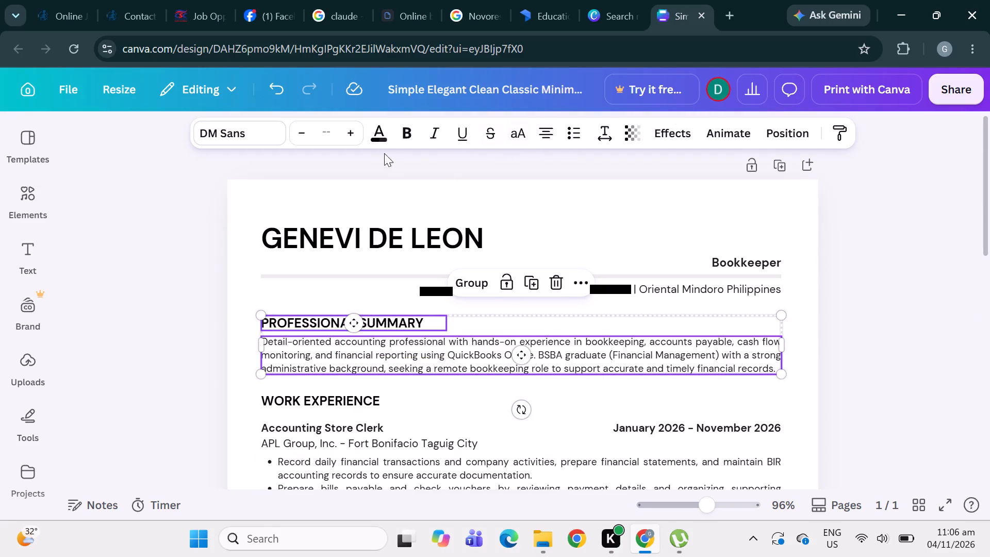
{"action": "left_click", "coordinate": [352, 135]}
Move the whole Work Experience section, including both job entries, slightly down to clear the enlarged summary.
{"action": "scroll", "coordinate": [480, 354], "scroll_direction": "down", "scroll_amount": 2}
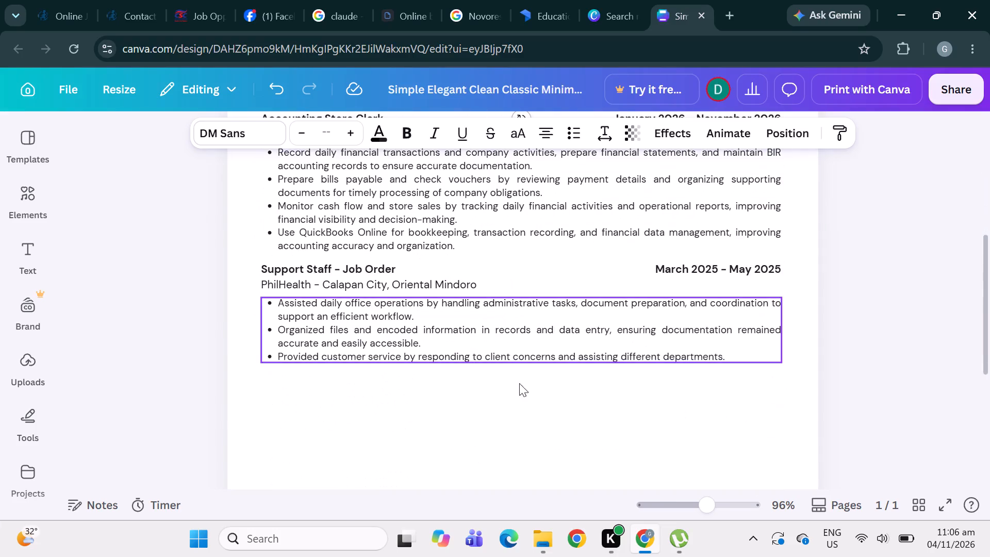
{"action": "left_click_drag", "start_coordinate": [692, 399], "coordinate": [299, 403]}
{"action": "scroll", "coordinate": [358, 226], "scroll_direction": "up", "scroll_amount": 2}
{"action": "scroll", "coordinate": [331, 386], "scroll_direction": "down", "scroll_amount": 3}
{"action": "key", "text": "Down"}
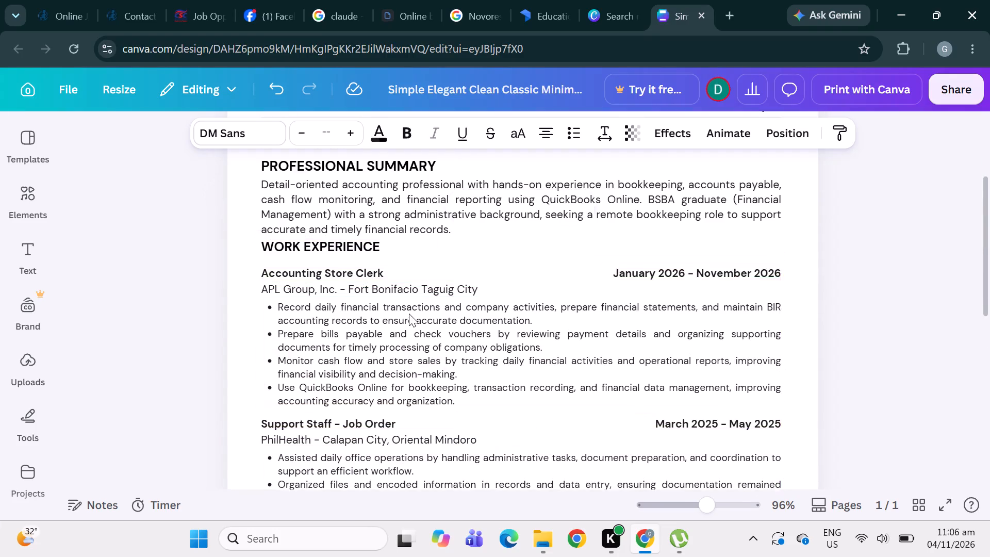
{"action": "key", "text": "Down"}
{"action": "key", "text": "Down"}
{"action": "key", "text": "Down"}
{"action": "key", "text": "Down"}
{"action": "key", "text": "Down"}
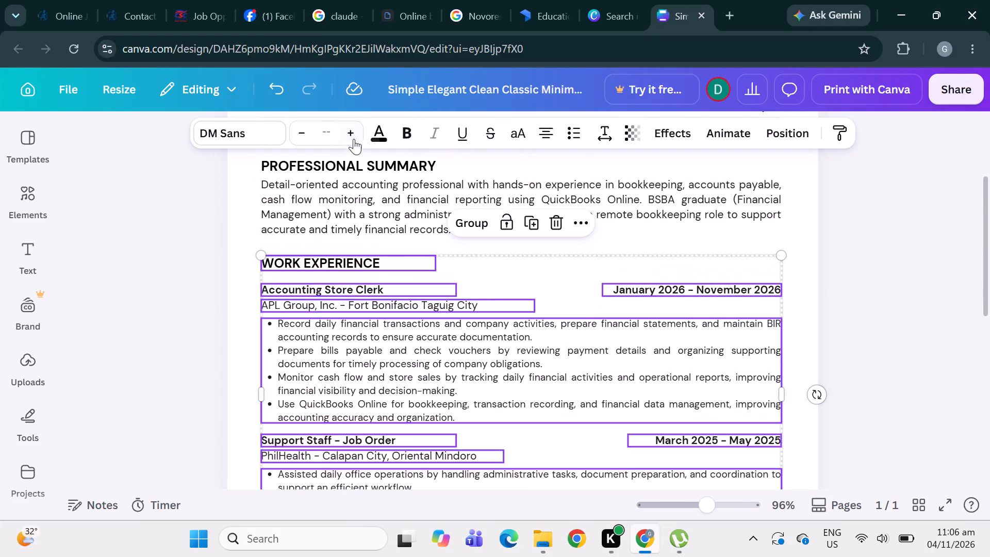
Increase the font size of all the Work Experience text by one increment.
{"action": "left_click", "coordinate": [353, 140]}
Move the Support Staff – Job Order entry with its date and bullets slightly down, away from the first job's bullets.
{"action": "scroll", "coordinate": [465, 290], "scroll_direction": "down", "scroll_amount": 2}
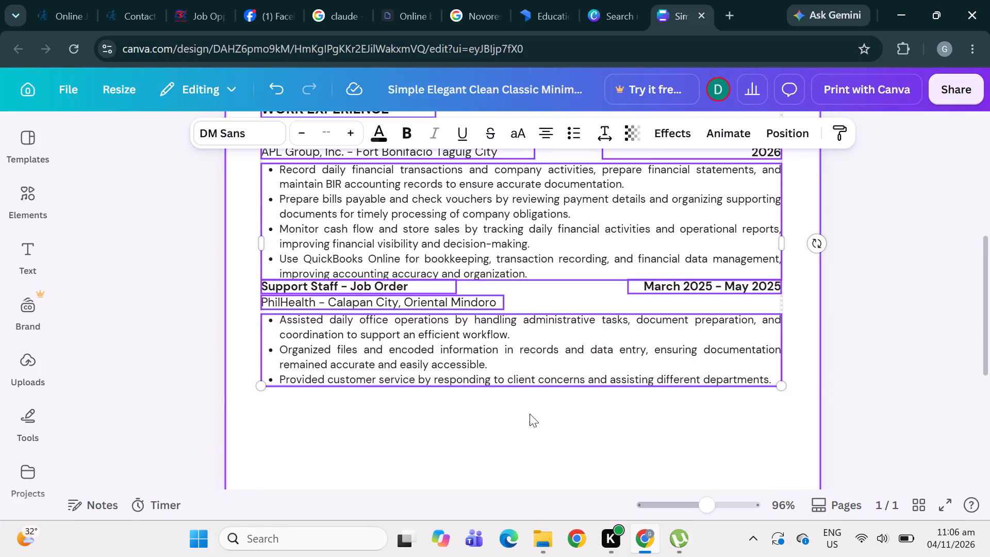
{"action": "left_click", "coordinate": [503, 419]}
{"action": "left_click_drag", "start_coordinate": [800, 407], "coordinate": [451, 288]}
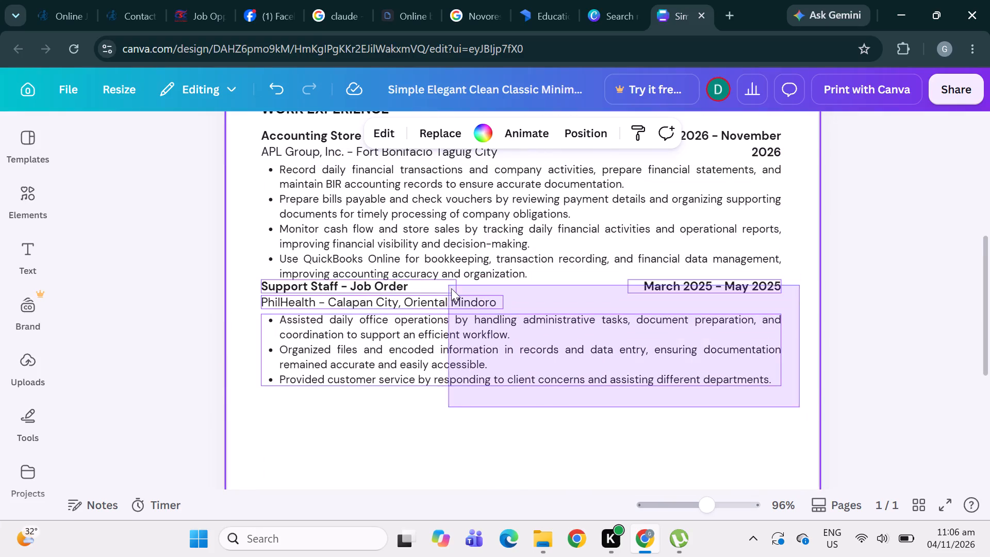
{"action": "left_click_drag", "start_coordinate": [451, 288], "coordinate": [448, 288]}
{"action": "key", "text": "Down"}
{"action": "key", "text": "Down"}
{"action": "key", "text": "Down"}
{"action": "key", "text": "Down"}
{"action": "key", "text": "Down"}
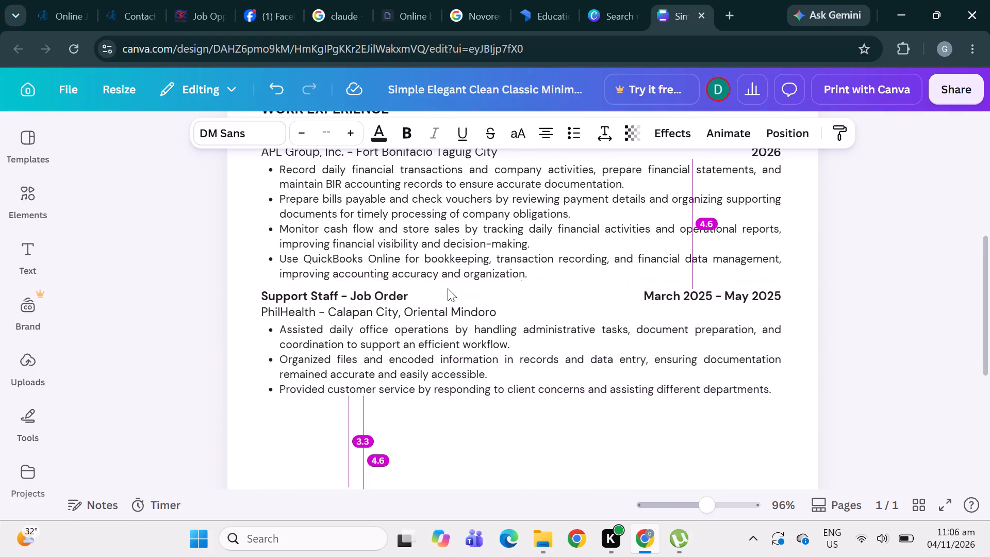
Move the Education heading and entry up closer to the last work experience bullets.
{"action": "scroll", "coordinate": [409, 312], "scroll_direction": "up", "scroll_amount": 2}
{"action": "scroll", "coordinate": [426, 315], "scroll_direction": "down", "scroll_amount": 4}
{"action": "scroll", "coordinate": [442, 290], "scroll_direction": "up", "scroll_amount": 1}
{"action": "left_click_drag", "start_coordinate": [333, 252], "coordinate": [414, 316]}
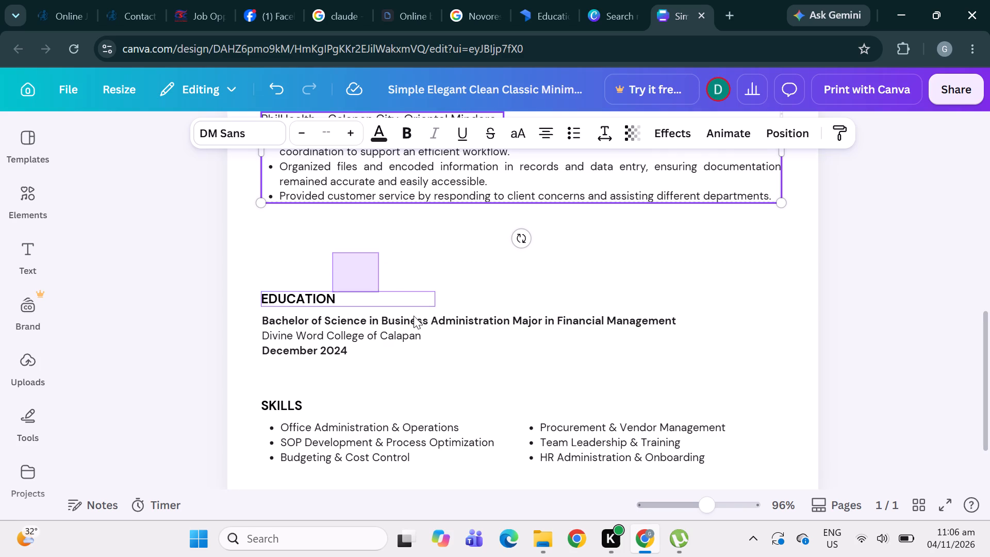
{"action": "left_click_drag", "start_coordinate": [414, 316], "coordinate": [455, 356]}
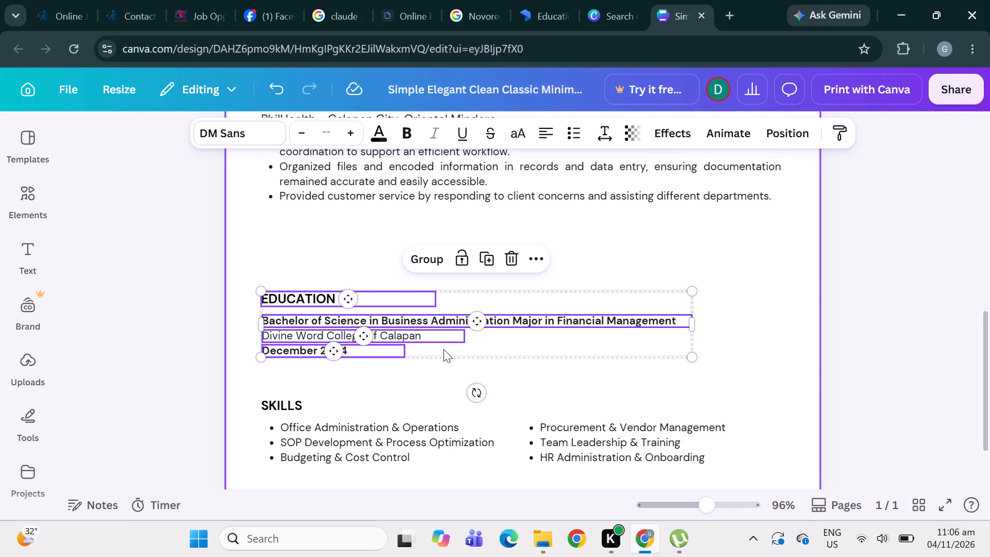
{"action": "key", "text": "Up"}
{"action": "key", "text": "Up"}
{"action": "key", "text": "Up"}
{"action": "key", "text": "Up"}
{"action": "key", "text": "Up"}
{"action": "key", "text": "Up"}
{"action": "key", "text": "Up"}
{"action": "key", "text": "Up"}
{"action": "key", "text": "Up"}
{"action": "key", "text": "Up"}
{"action": "key", "text": "Up"}
{"action": "key", "text": "Up"}
{"action": "key", "text": "Up"}
{"action": "key", "text": "Up"}
{"action": "key", "text": "Up"}
{"action": "key", "text": "Up"}
{"action": "key", "text": "Up"}
{"action": "key", "text": "Up"}
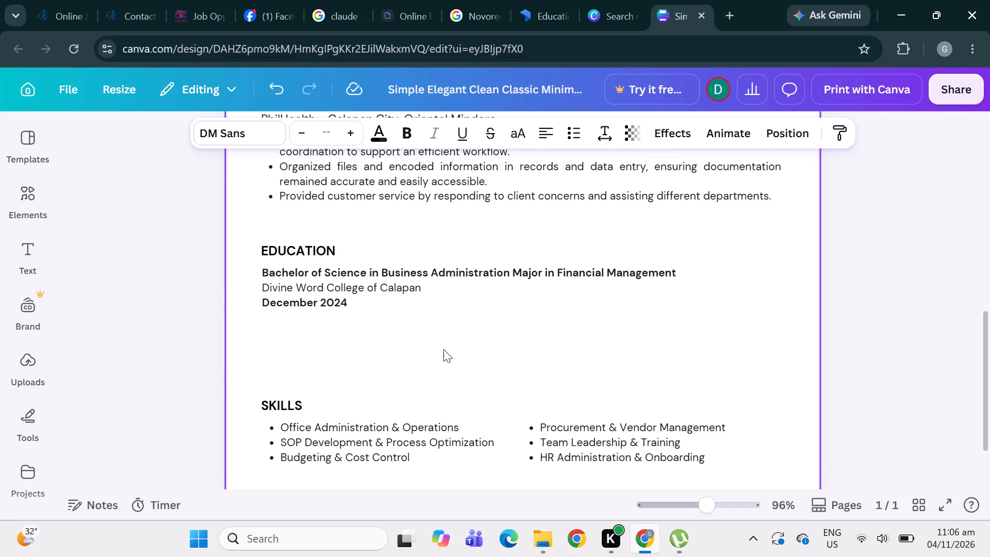
{"action": "key", "text": "Up"}
{"action": "key", "text": "Up"}
{"action": "key", "text": "Up"}
{"action": "key", "text": "Up"}
{"action": "key", "text": "Up"}
Duplicate the Education heading and entry, and place the copy left-aligned between Education and Skills.
{"action": "left_click", "coordinate": [278, 416]}
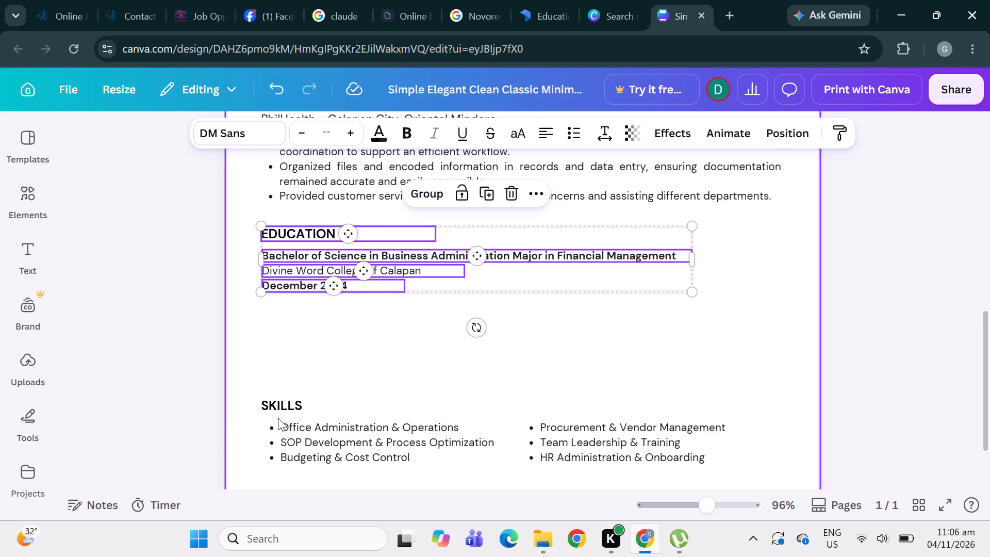
{"action": "left_click", "coordinate": [285, 230]}
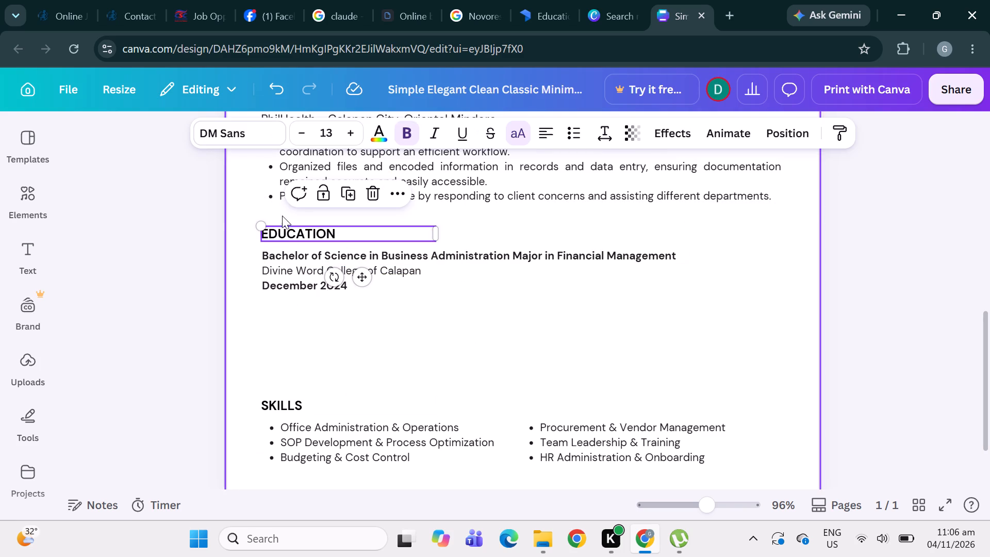
{"action": "left_click_drag", "start_coordinate": [282, 216], "coordinate": [407, 315]}
{"action": "key", "text": "ctrl+c"}
{"action": "left_click", "coordinate": [320, 318]}
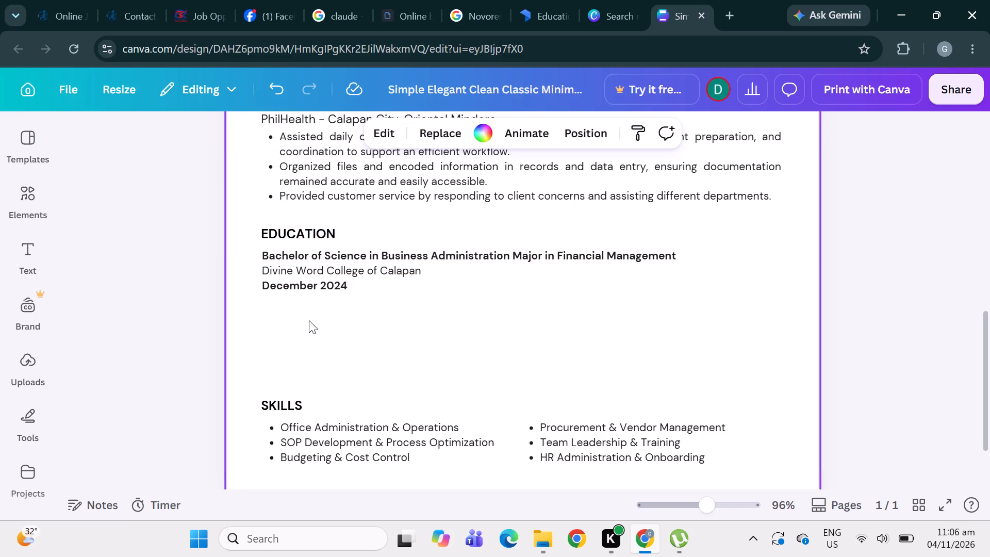
{"action": "key", "text": "ctrl+v"}
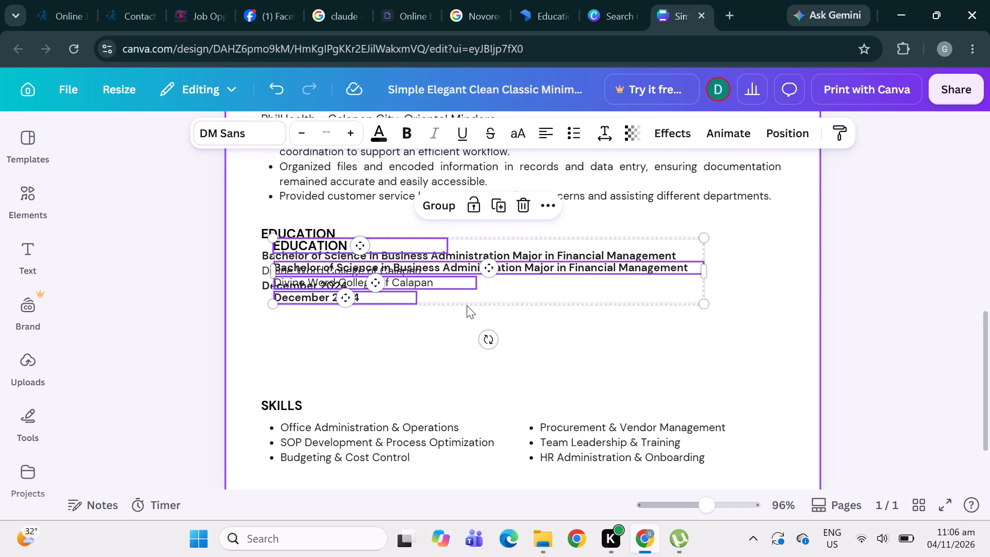
{"action": "left_click_drag", "start_coordinate": [469, 301], "coordinate": [455, 371]}
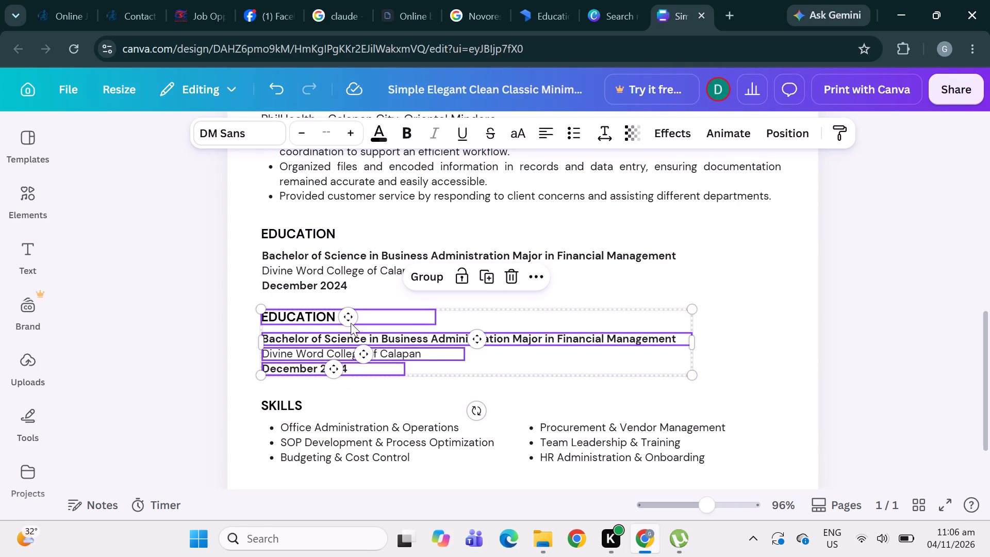
Change the duplicated section's heading to "CERTIFICATE".
{"action": "double_click", "coordinate": [386, 320]}
{"action": "left_click", "coordinate": [296, 335]}
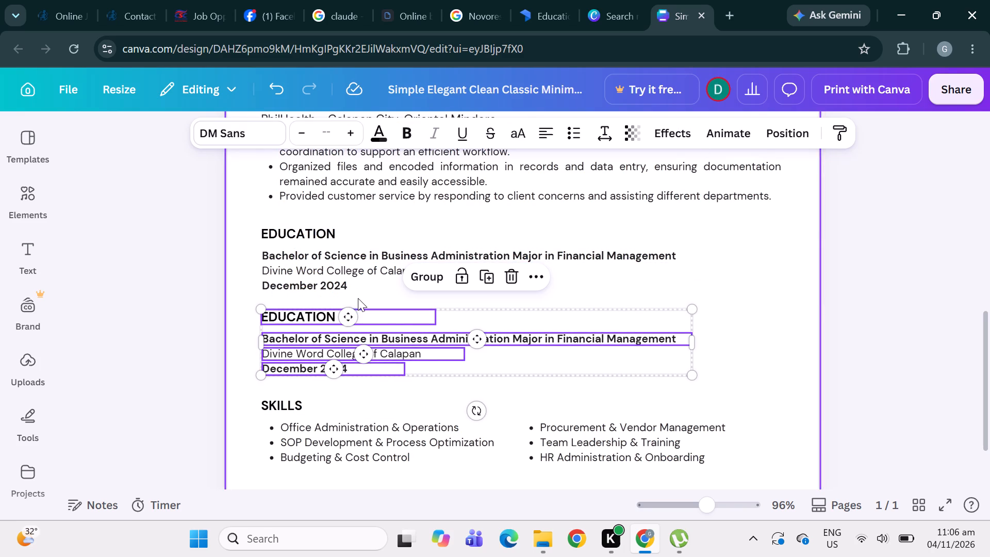
{"action": "left_click", "coordinate": [358, 298]}
{"action": "double_click", "coordinate": [307, 317]}
{"action": "type", "text": "CERTI"}
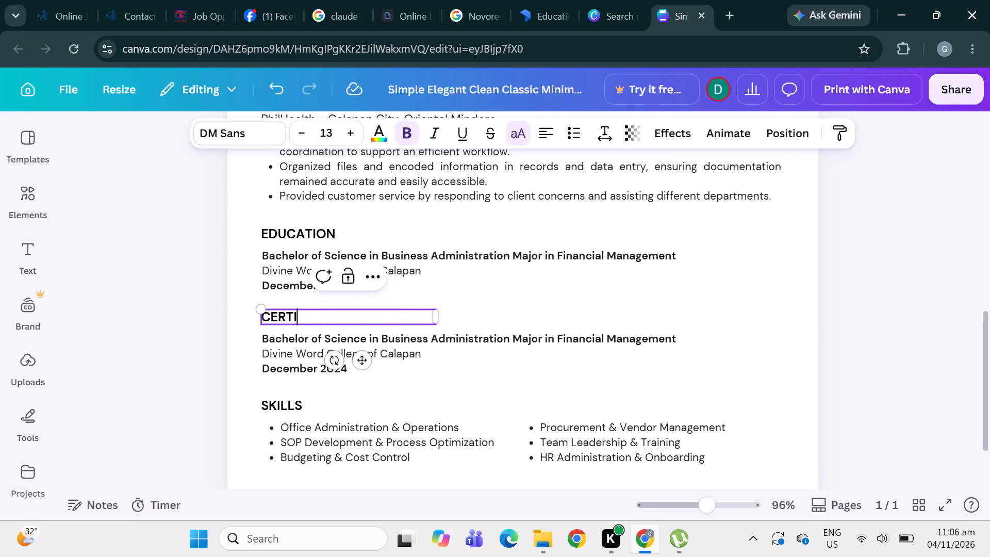
{"action": "type", "text": "FICATE"}
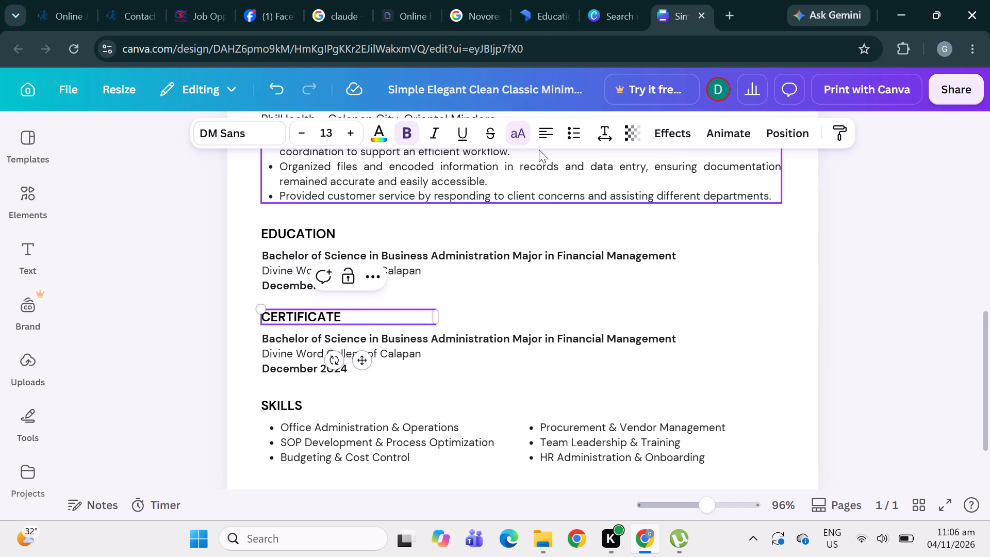
{"action": "left_click", "coordinate": [543, 0]}
{"action": "scroll", "coordinate": [770, 380], "scroll_direction": "down", "scroll_amount": 4}
{"action": "left_click", "coordinate": [848, 384]}
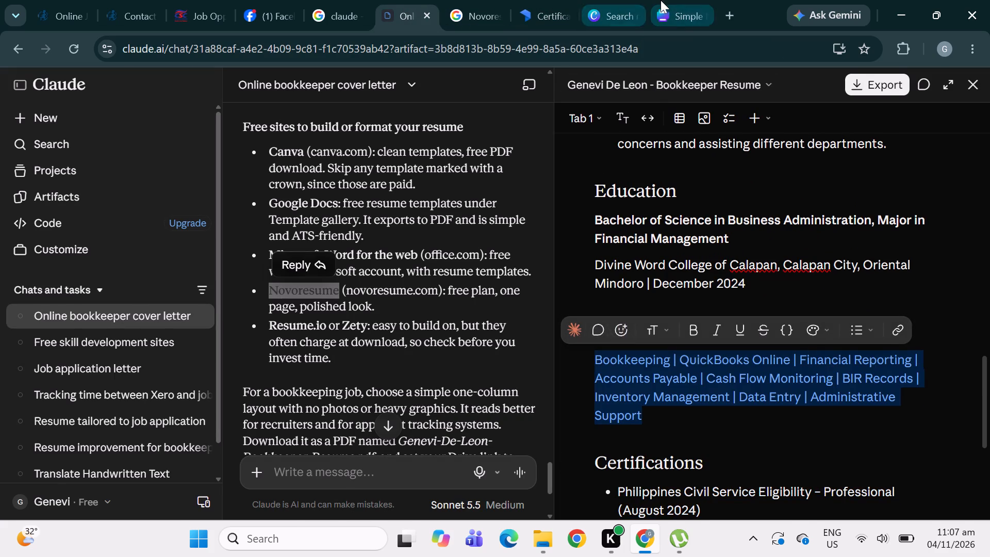
Replace the first column of sample skills with the copied skills list, removing its bullet formatting and the trailing empty bullet.
{"action": "scroll", "coordinate": [300, 433], "scroll_direction": "down", "scroll_amount": 1}
{"action": "double_click", "coordinate": [314, 357]}
{"action": "key", "text": "ctrl+v"}
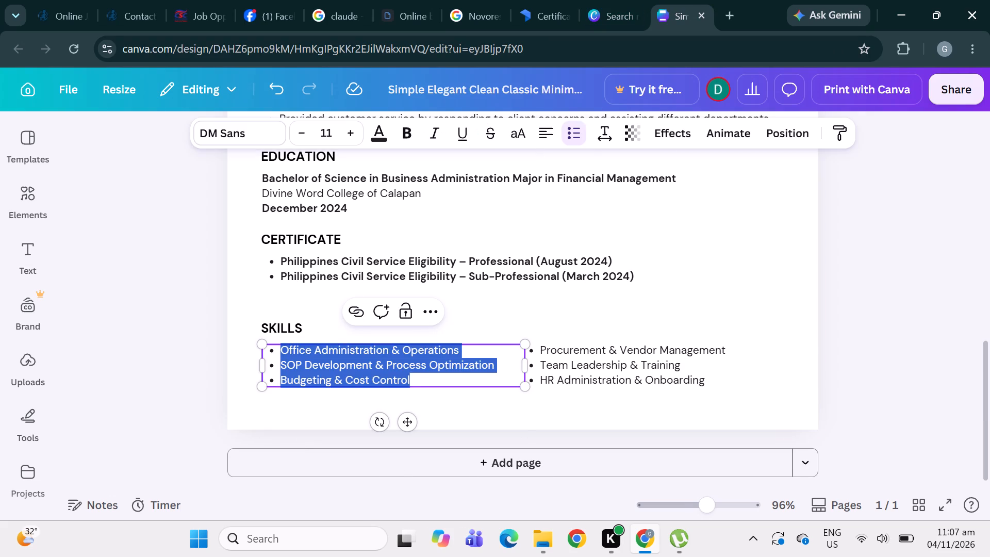
{"action": "left_click", "coordinate": [282, 355]}
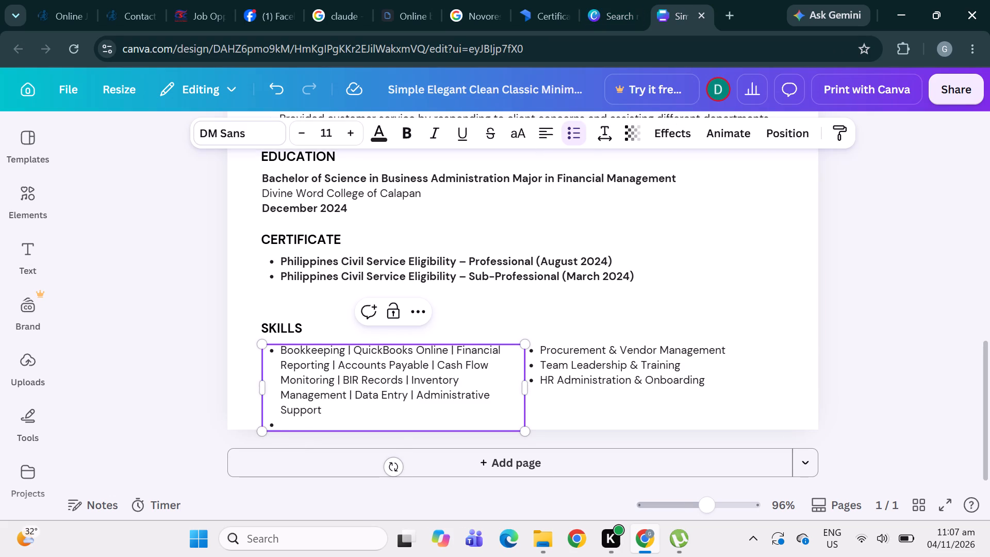
{"action": "key", "text": "BackSpace"}
{"action": "left_click", "coordinate": [289, 402]}
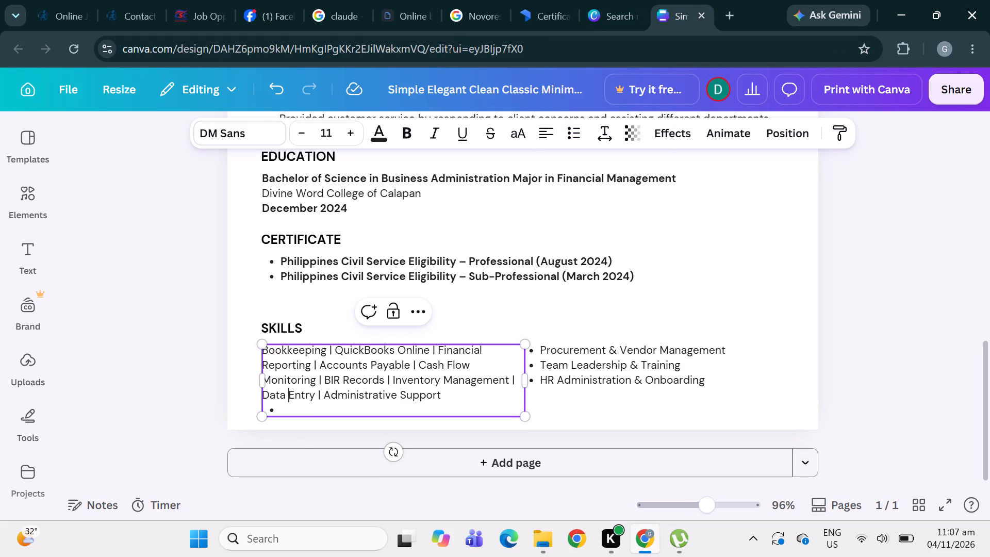
{"action": "key", "text": "Down"}
{"action": "key", "text": "BackSpace"}
{"action": "key", "text": "BackSpace"}
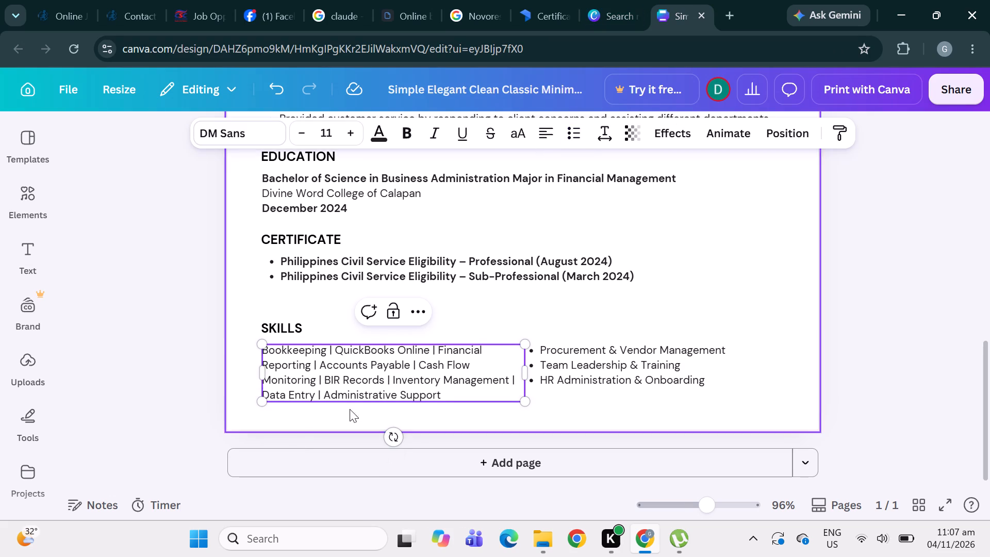
Delete the second column of sample skills, starting with Procurement & Vendor Management.
{"action": "left_click", "coordinate": [555, 379]}
{"action": "key", "text": "Delete"}
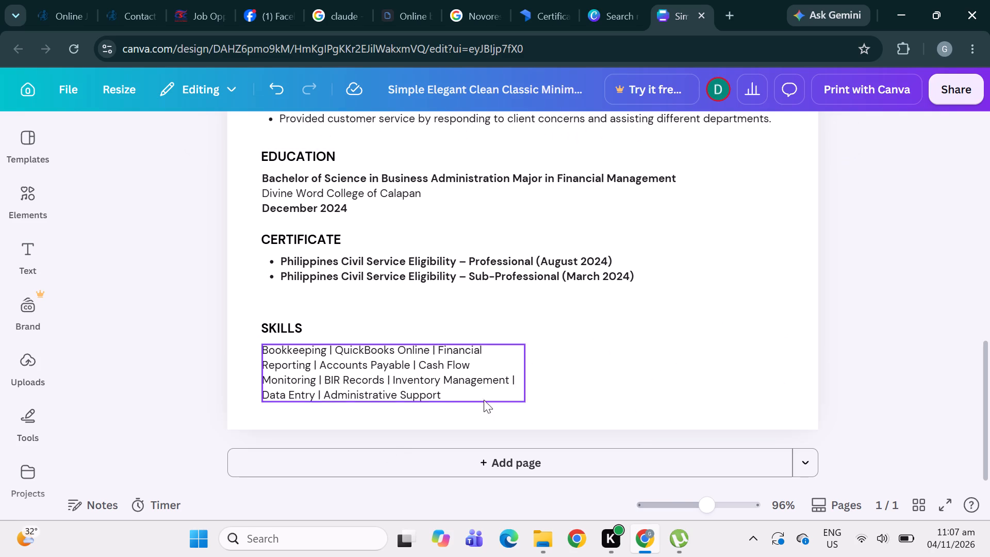
Widen the skills text box to about 15.1 so the list spreads across the page.
{"action": "left_click", "coordinate": [444, 403]}
{"action": "left_click", "coordinate": [472, 379]}
{"action": "left_click_drag", "start_coordinate": [528, 374], "coordinate": [688, 378]}
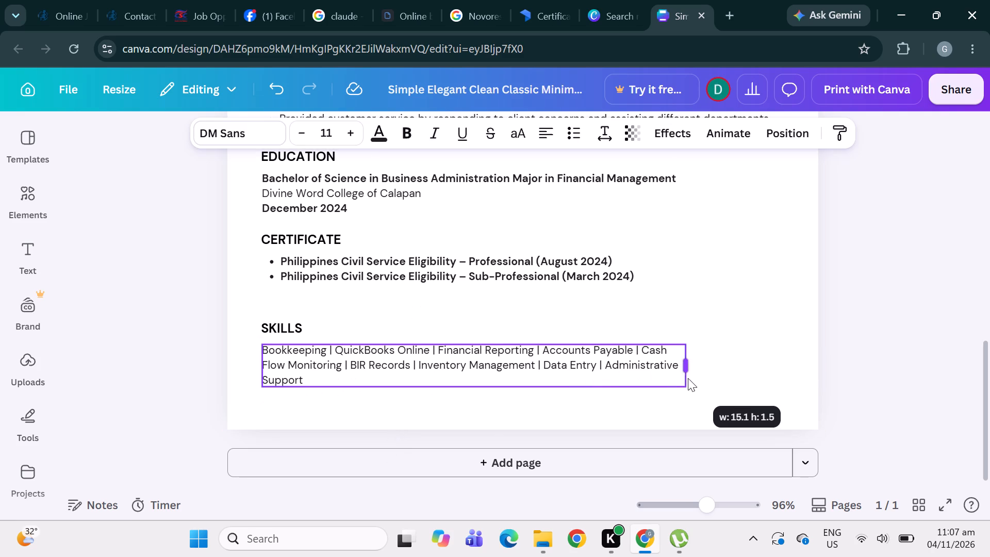
{"action": "left_click_drag", "start_coordinate": [688, 378], "coordinate": [689, 378]}
Check the text formatting and spacing of the Work Experience, Education, Certificate and Skills sections for consistency.
{"action": "scroll", "coordinate": [666, 379], "scroll_direction": "up", "scroll_amount": 2}
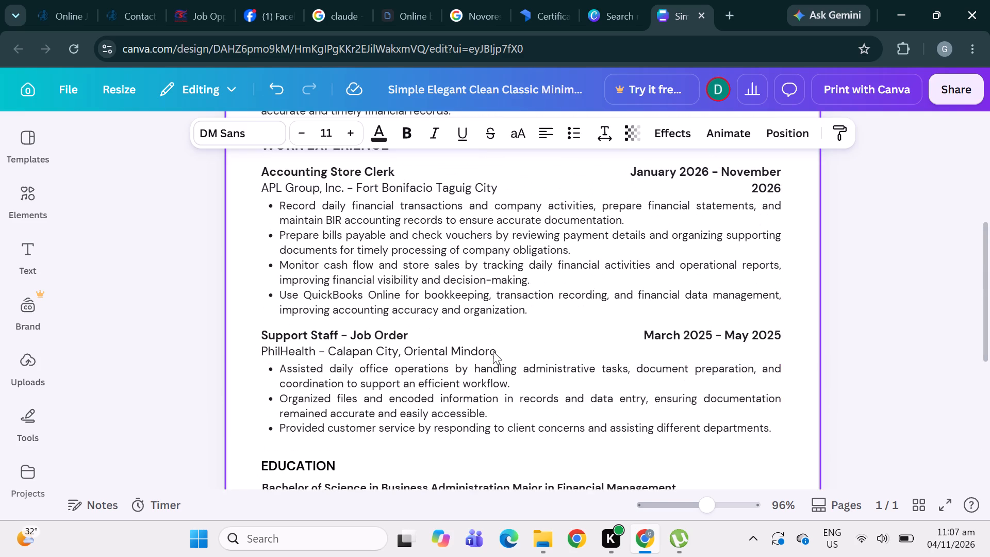
{"action": "left_click", "coordinate": [482, 406]}
{"action": "scroll", "coordinate": [482, 406], "scroll_direction": "down", "scroll_amount": 2}
{"action": "left_click", "coordinate": [345, 247]}
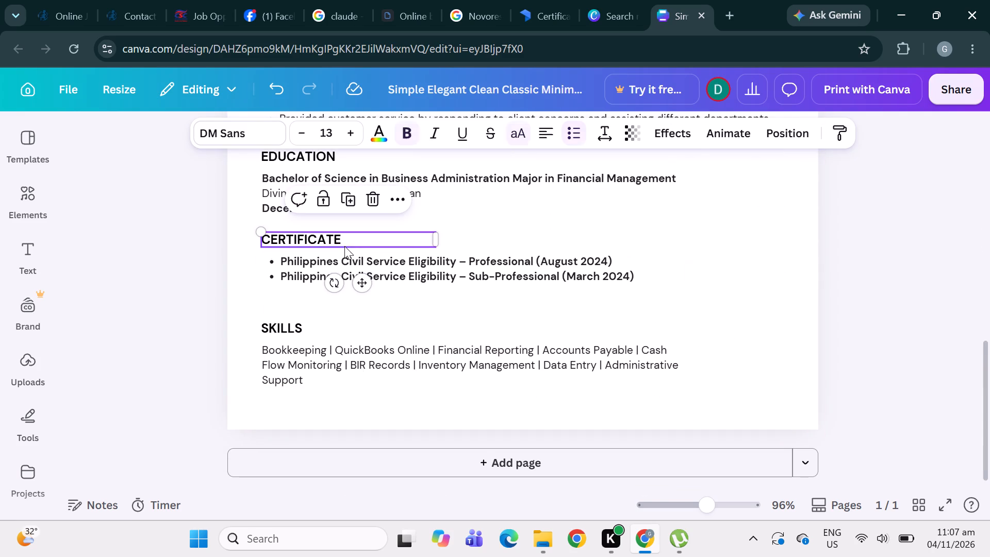
{"action": "scroll", "coordinate": [403, 295], "scroll_direction": "up", "scroll_amount": 1}
{"action": "left_click", "coordinate": [309, 259]}
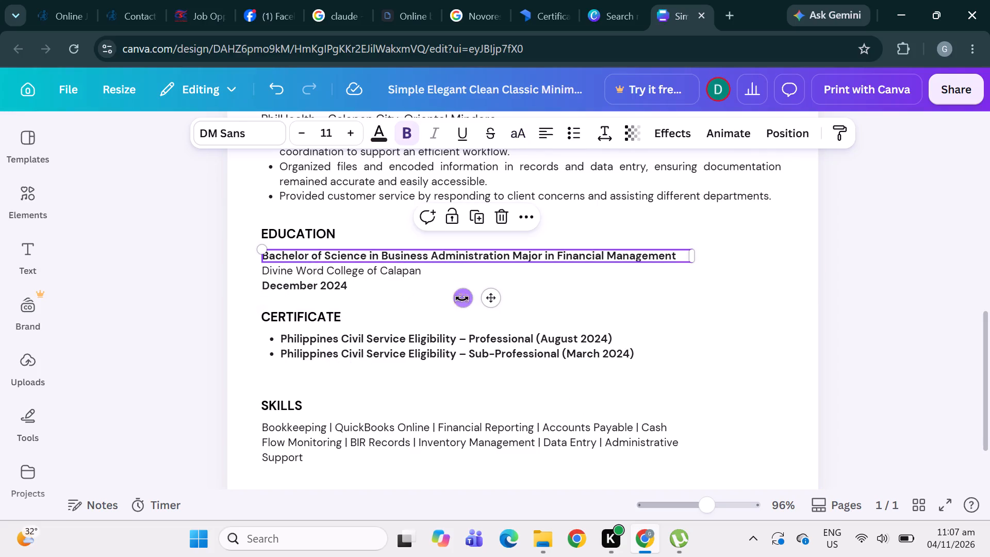
{"action": "left_click", "coordinate": [447, 341]}
{"action": "left_click", "coordinate": [414, 402]}
{"action": "left_click", "coordinate": [415, 428]}
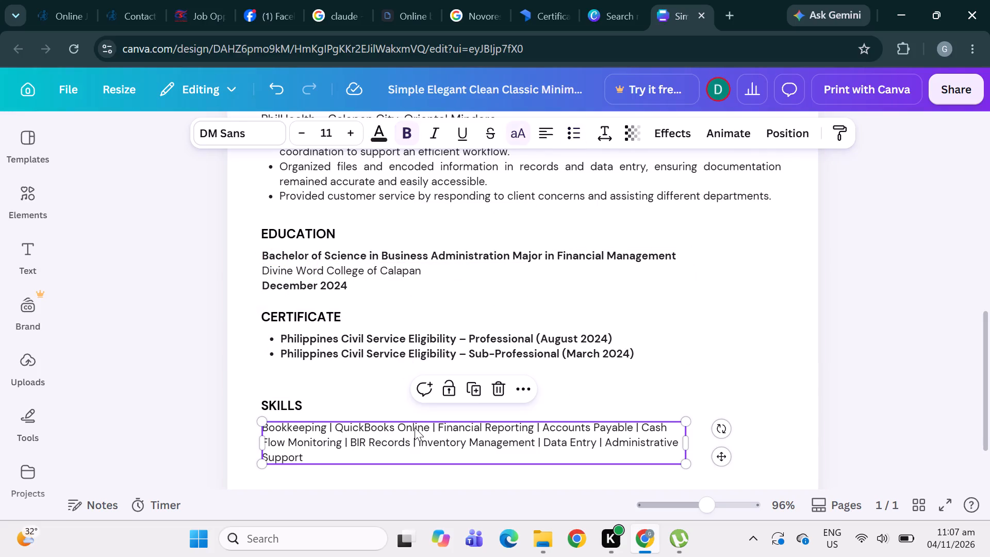
{"action": "scroll", "coordinate": [737, 329], "scroll_direction": "up", "scroll_amount": 3}
{"action": "left_click", "coordinate": [439, 290]}
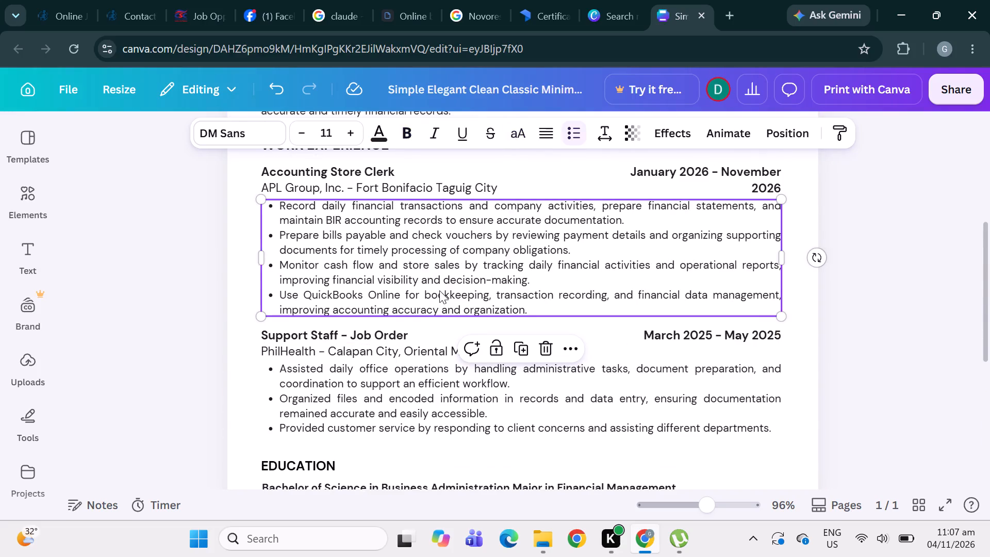
{"action": "scroll", "coordinate": [451, 314], "scroll_direction": "up", "scroll_amount": 2}
{"action": "scroll", "coordinate": [452, 316], "scroll_direction": "down", "scroll_amount": 4}
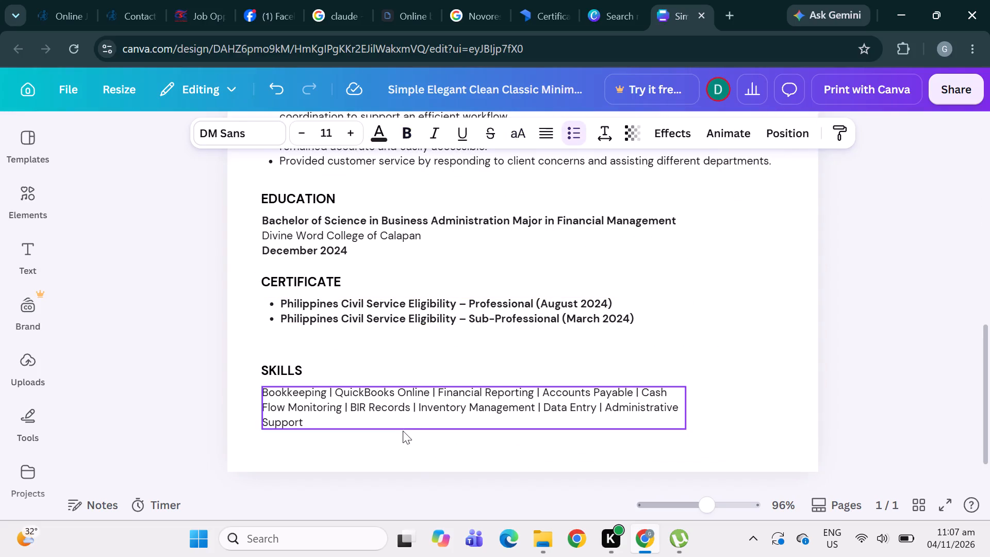
{"action": "left_click", "coordinate": [754, 345]}
Remove the bold formatting from the two civil service eligibility bullets under Certificate.
{"action": "left_click", "coordinate": [474, 298]}
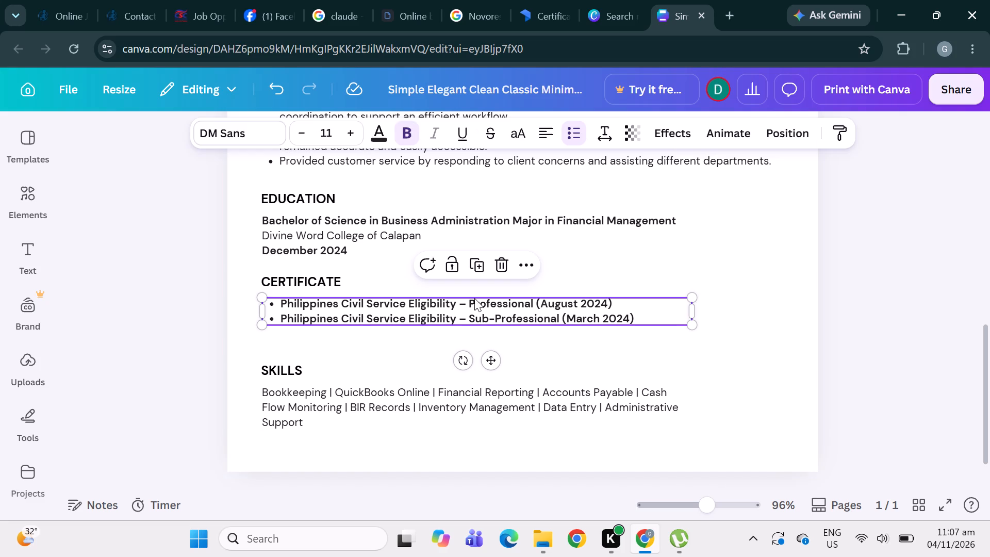
{"action": "key", "text": "ctrl+b"}
{"action": "left_click", "coordinate": [720, 308]}
Nudge the degree, college and date lines under Education slightly to the right of their heading.
{"action": "scroll", "coordinate": [628, 333], "scroll_direction": "up", "scroll_amount": 3}
{"action": "scroll", "coordinate": [470, 447], "scroll_direction": "down", "scroll_amount": 1}
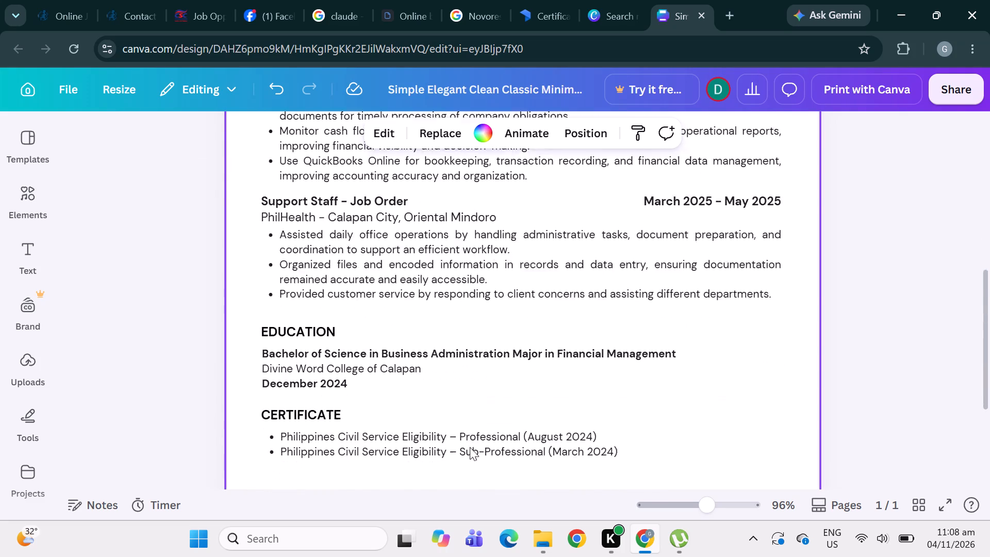
{"action": "left_click_drag", "start_coordinate": [419, 340], "coordinate": [366, 301]}
{"action": "key", "text": "Right"}
{"action": "key", "text": "Right"}
{"action": "key", "text": "Right"}
{"action": "key", "text": "Right"}
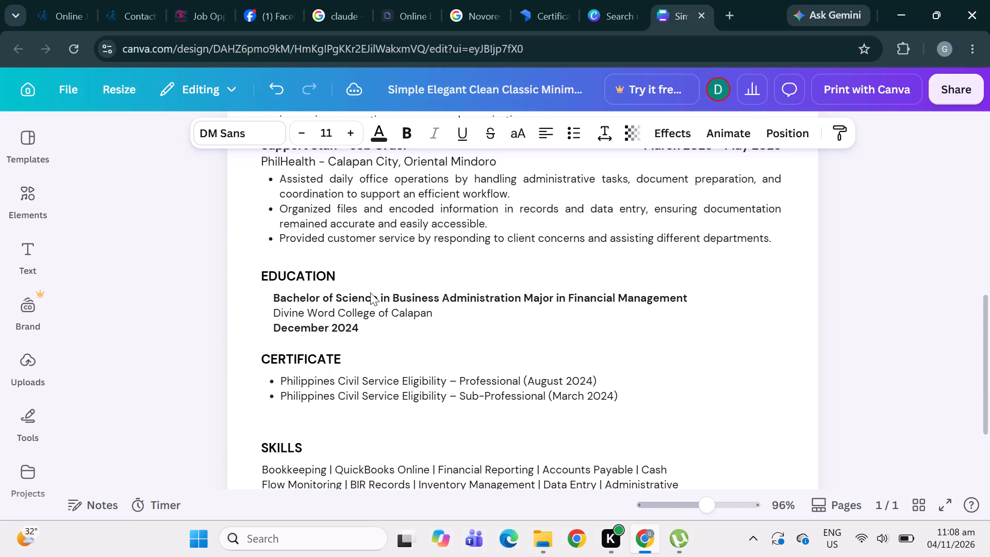
{"action": "left_click", "coordinate": [718, 384]}
Increase the font size of the Bookkeeper title in the resume header by one point.
{"action": "scroll", "coordinate": [719, 382], "scroll_direction": "up", "scroll_amount": 6}
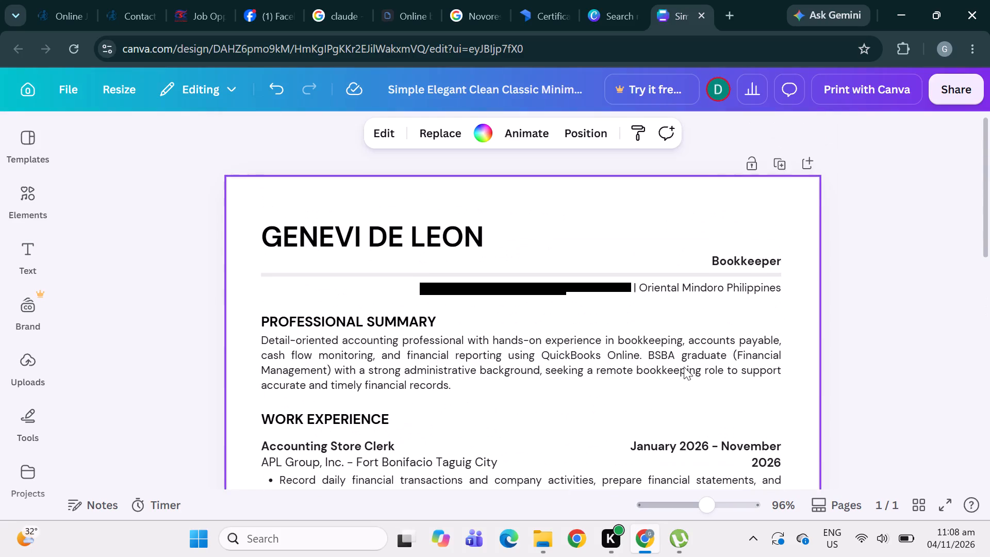
{"action": "left_click", "coordinate": [481, 291]}
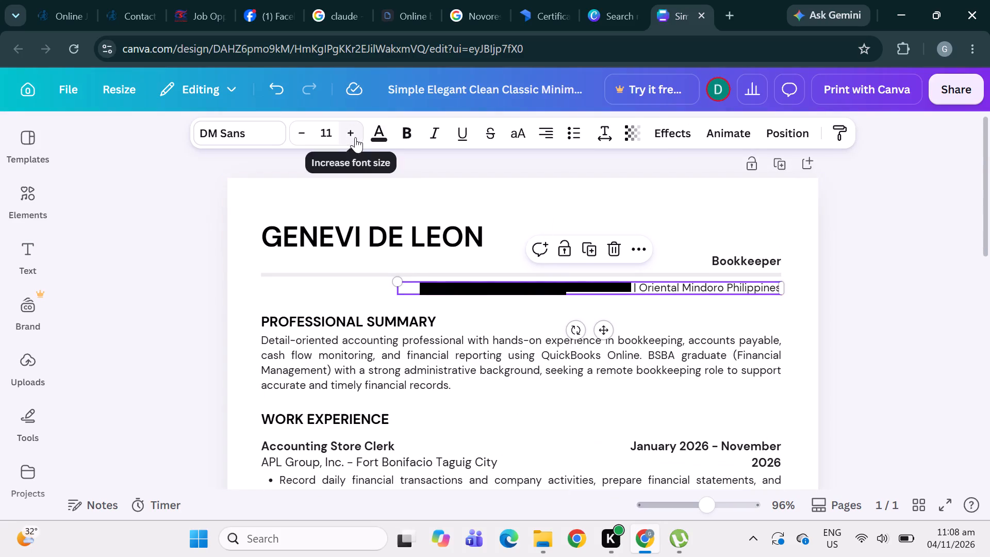
{"action": "left_click", "coordinate": [713, 255]}
{"action": "left_click", "coordinate": [357, 140]}
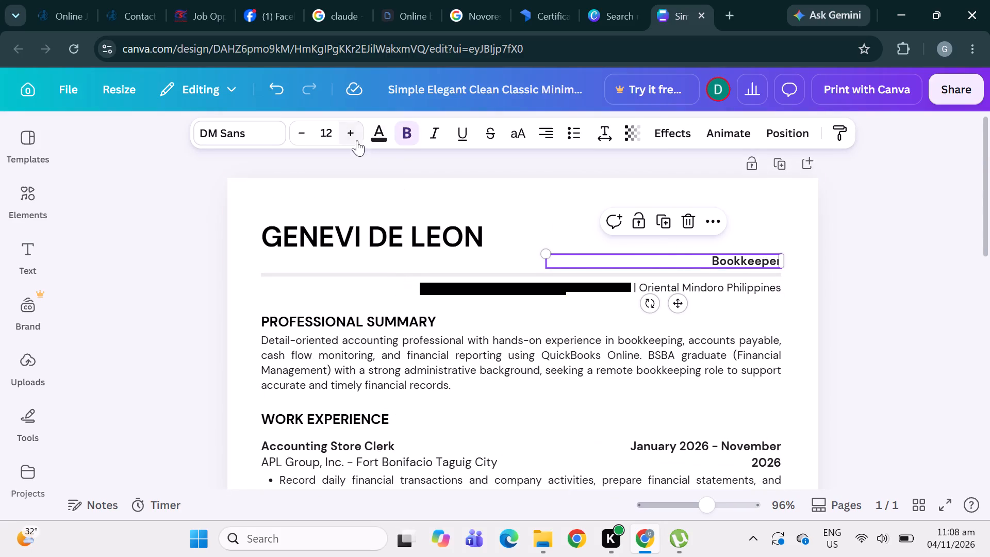
Increase the font size of the contact details line in the resume header to 12.
{"action": "left_click", "coordinate": [472, 288]}
{"action": "left_click", "coordinate": [350, 126]}
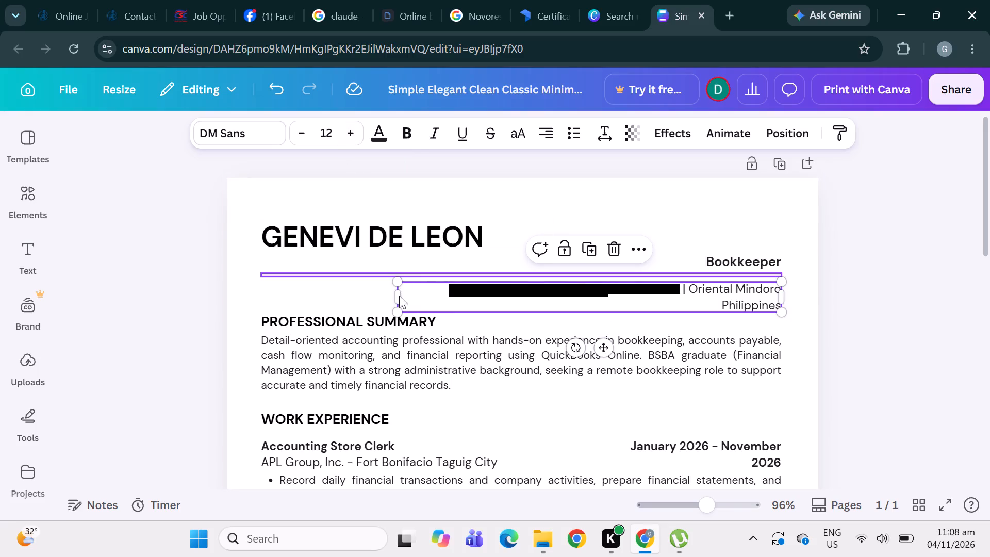
Widen the contact details text box in the resume header to fit one line and set its font size to 11.
{"action": "left_click_drag", "start_coordinate": [395, 297], "coordinate": [352, 288]}
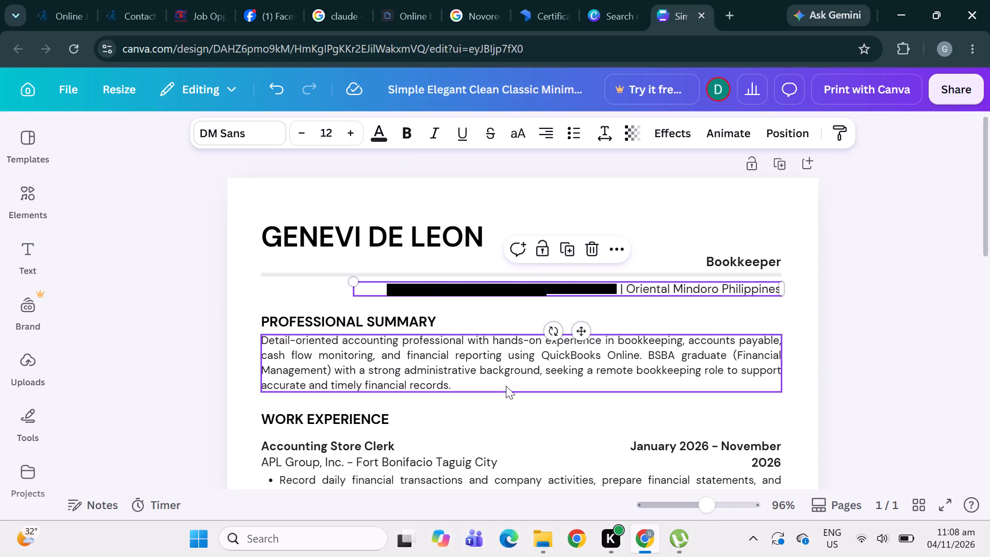
{"action": "left_click", "coordinate": [298, 128]}
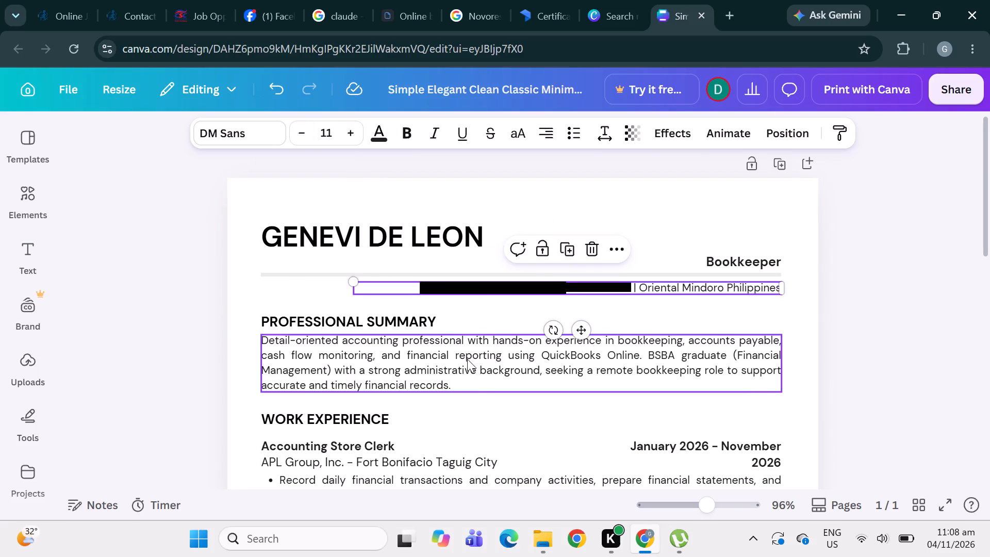
Increase the font size of the Professional Summary heading and its paragraph by one point.
{"action": "scroll", "coordinate": [468, 359], "scroll_direction": "down", "scroll_amount": 1}
{"action": "scroll", "coordinate": [472, 266], "scroll_direction": "up", "scroll_amount": 1}
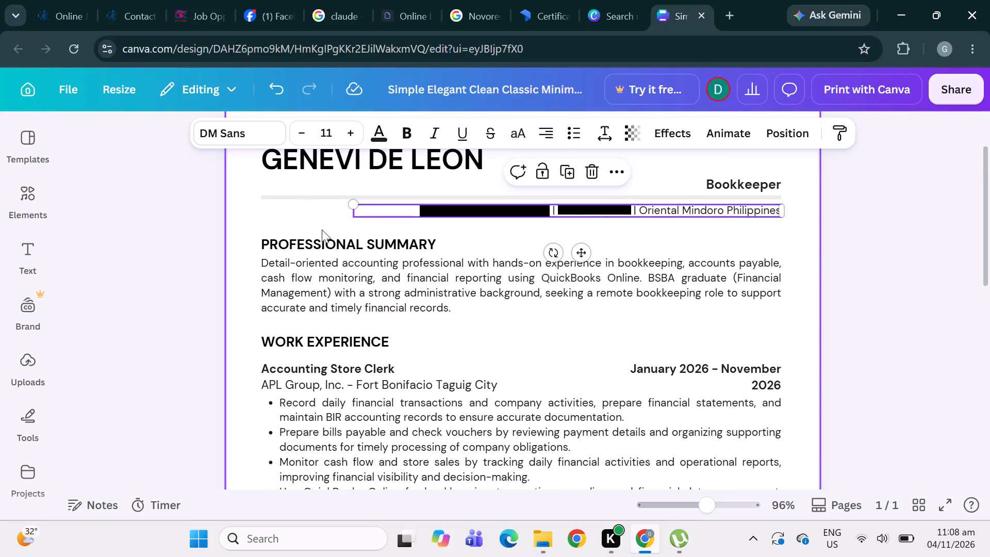
{"action": "left_click", "coordinate": [323, 239]}
{"action": "left_click_drag", "start_coordinate": [286, 226], "coordinate": [332, 284]}
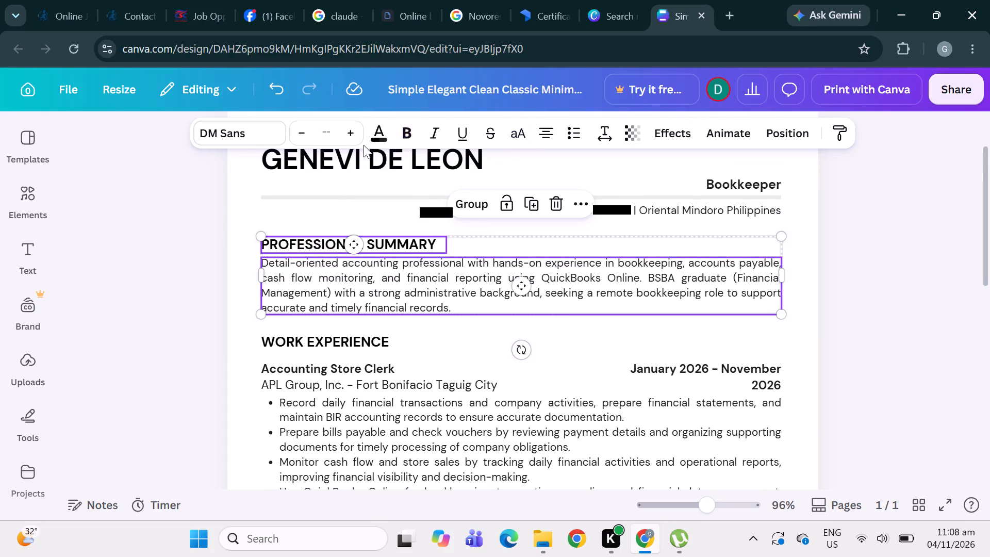
{"action": "left_click", "coordinate": [354, 136]}
{"action": "left_click", "coordinate": [443, 314]}
{"action": "left_click", "coordinate": [438, 301]}
{"action": "left_click", "coordinate": [455, 341]}
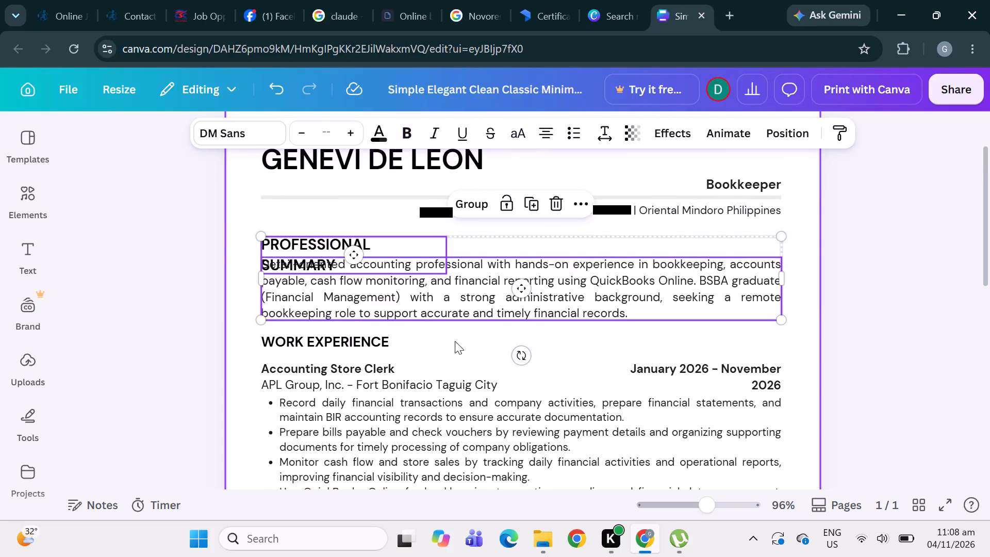
{"action": "left_click", "coordinate": [429, 294]}
Widen the Professional Summary heading's text box so the heading fits on a single line.
{"action": "left_click", "coordinate": [306, 248]}
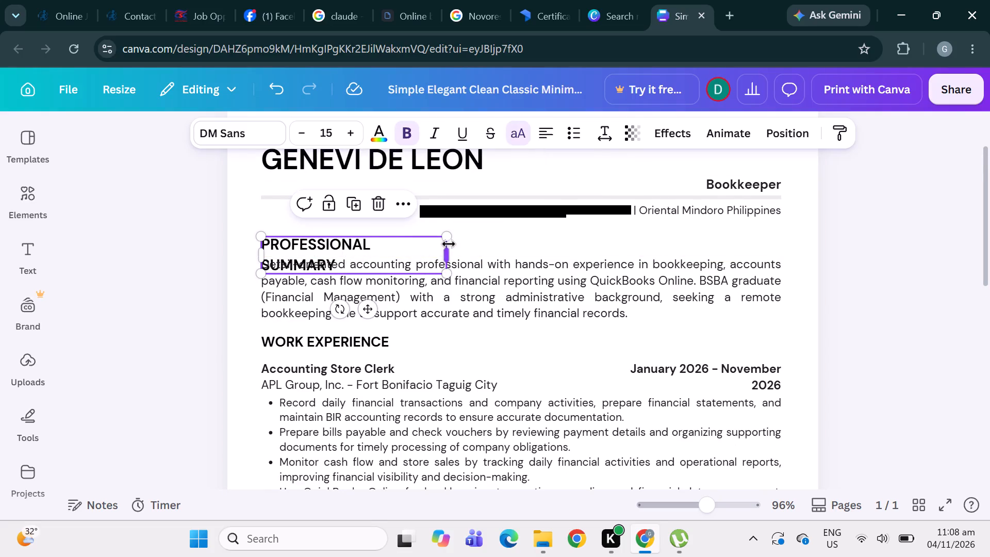
{"action": "left_click_drag", "start_coordinate": [452, 256], "coordinate": [497, 257]}
Nudge the Education and Certificate sections down seven times together, closer to the Skills section.
{"action": "scroll", "coordinate": [412, 334], "scroll_direction": "down", "scroll_amount": 1}
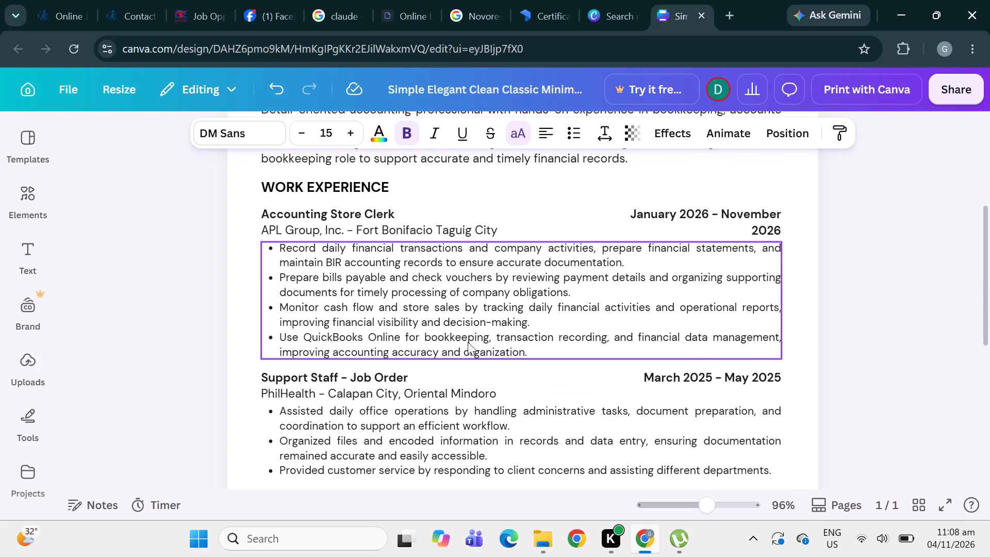
{"action": "scroll", "coordinate": [605, 437], "scroll_direction": "down", "scroll_amount": 1}
{"action": "scroll", "coordinate": [373, 383], "scroll_direction": "down", "scroll_amount": 1}
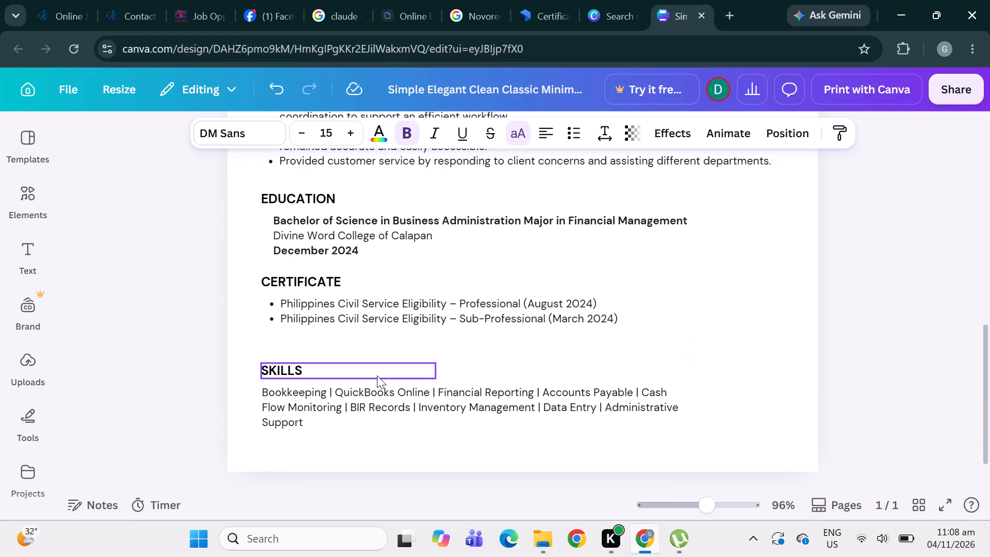
{"action": "scroll", "coordinate": [373, 344], "scroll_direction": "up", "scroll_amount": 2}
{"action": "scroll", "coordinate": [488, 449], "scroll_direction": "down", "scroll_amount": 1}
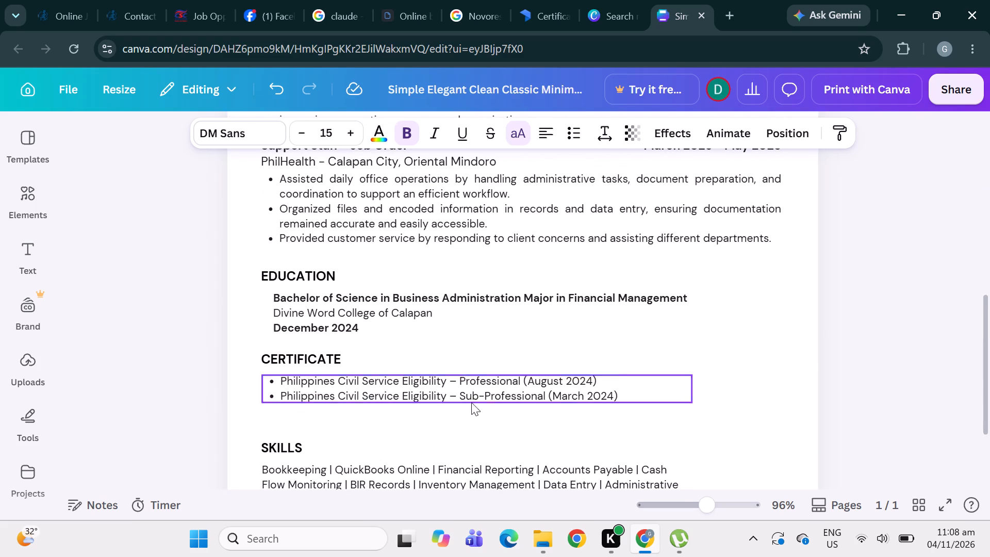
{"action": "left_click_drag", "start_coordinate": [490, 416], "coordinate": [283, 421]}
{"action": "scroll", "coordinate": [341, 283], "scroll_direction": "up", "scroll_amount": 1}
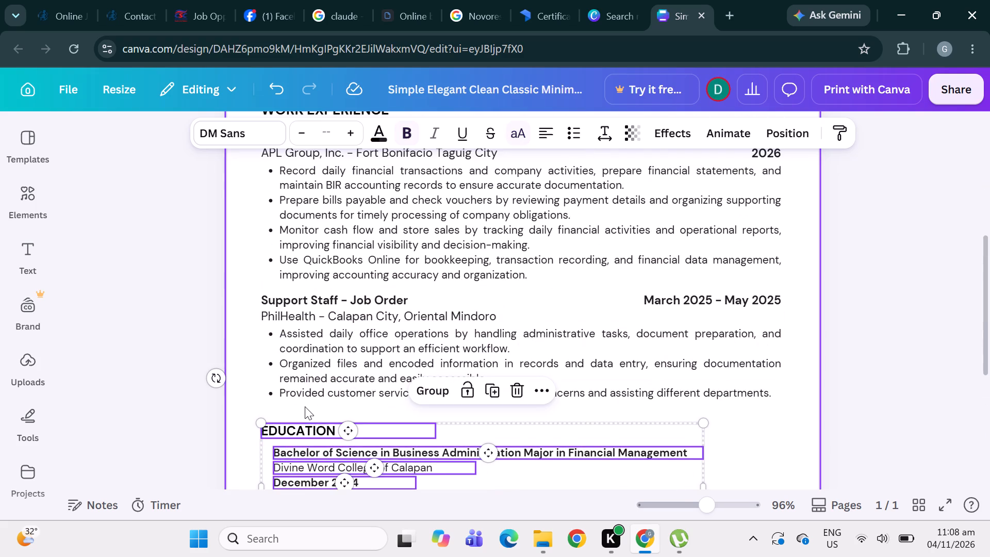
{"action": "key", "text": "Down"}
{"action": "key", "text": "Down"}
{"action": "key", "text": "Down"}
{"action": "key", "text": "Down"}
{"action": "key", "text": "Down"}
{"action": "key", "text": "Down"}
{"action": "key", "text": "Down"}
Nudge the whole Support Staff – Job Order entry down five times, away from the Accounting Store Clerk bullets.
{"action": "scroll", "coordinate": [305, 405], "scroll_direction": "up", "scroll_amount": 2}
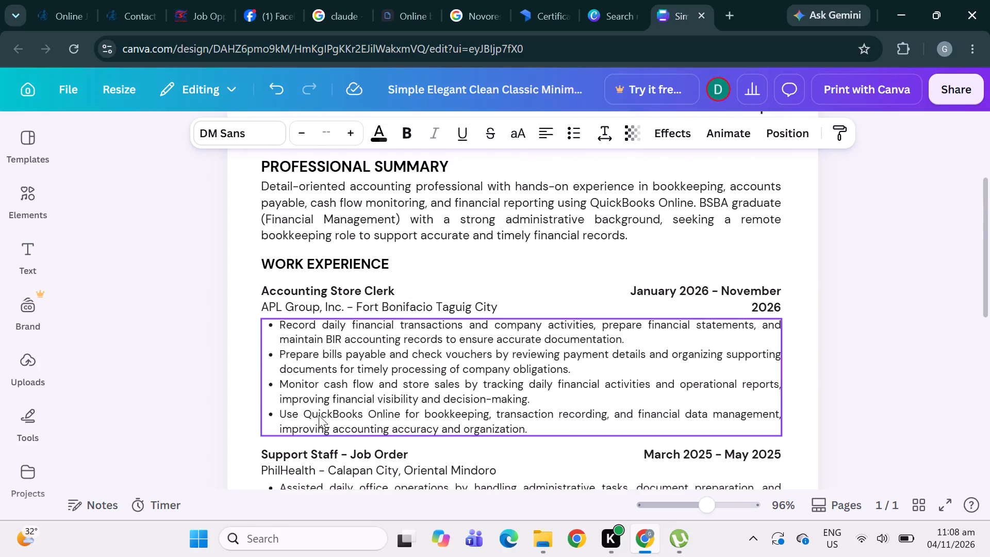
{"action": "scroll", "coordinate": [319, 415], "scroll_direction": "down", "scroll_amount": 1}
{"action": "left_click_drag", "start_coordinate": [732, 407], "coordinate": [428, 302]}
{"action": "key", "text": "Down"}
{"action": "key", "text": "Down"}
{"action": "key", "text": "Down"}
{"action": "key", "text": "Down"}
{"action": "key", "text": "Down"}
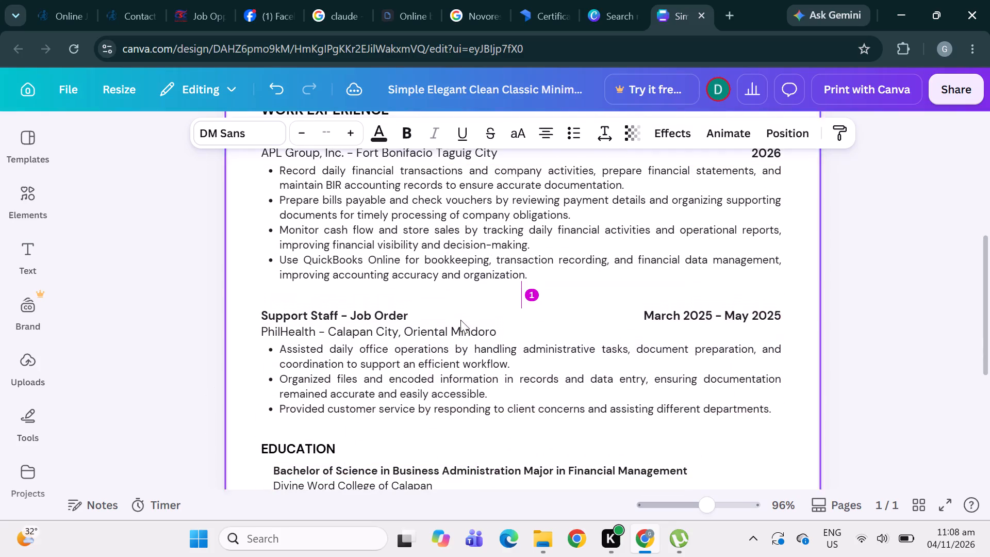
Increase the font size of the Work Experience heading and all text in both job entries by one point.
{"action": "left_click", "coordinate": [752, 441]}
{"action": "left_click_drag", "start_coordinate": [746, 423], "coordinate": [324, 287]}
{"action": "scroll", "coordinate": [366, 247], "scroll_direction": "up", "scroll_amount": 2}
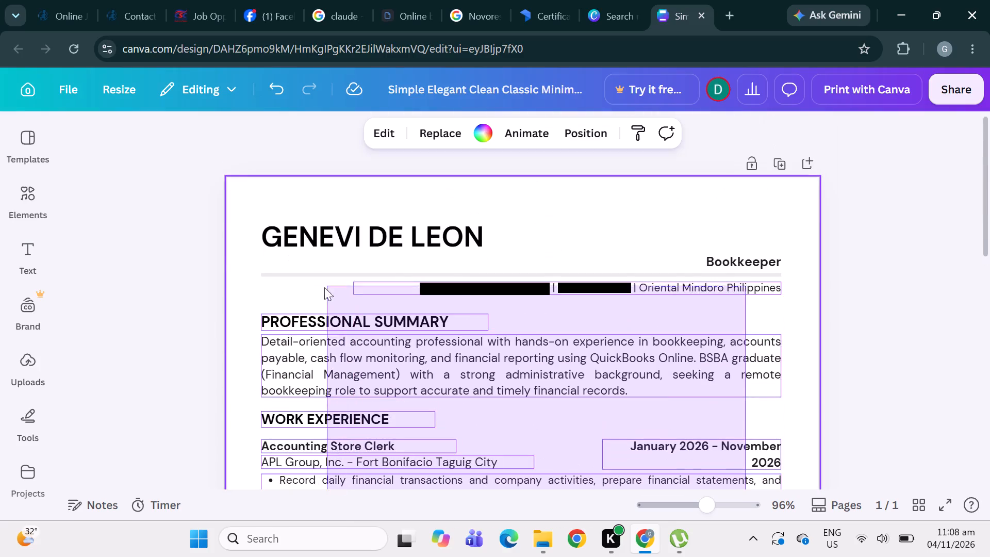
{"action": "left_click_drag", "start_coordinate": [324, 287], "coordinate": [270, 421]}
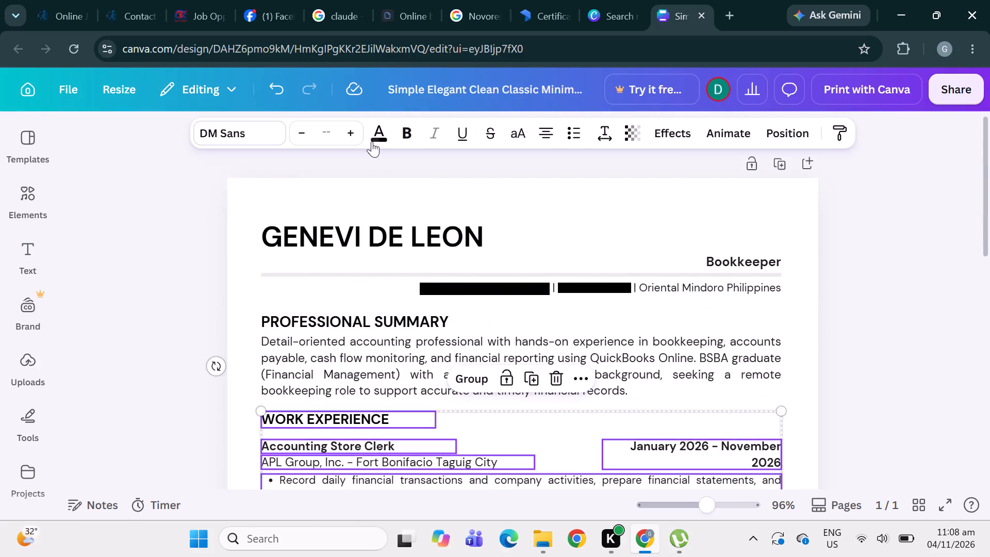
{"action": "left_click", "coordinate": [357, 129]}
{"action": "scroll", "coordinate": [430, 309], "scroll_direction": "down", "scroll_amount": 1}
{"action": "left_click", "coordinate": [538, 352]}
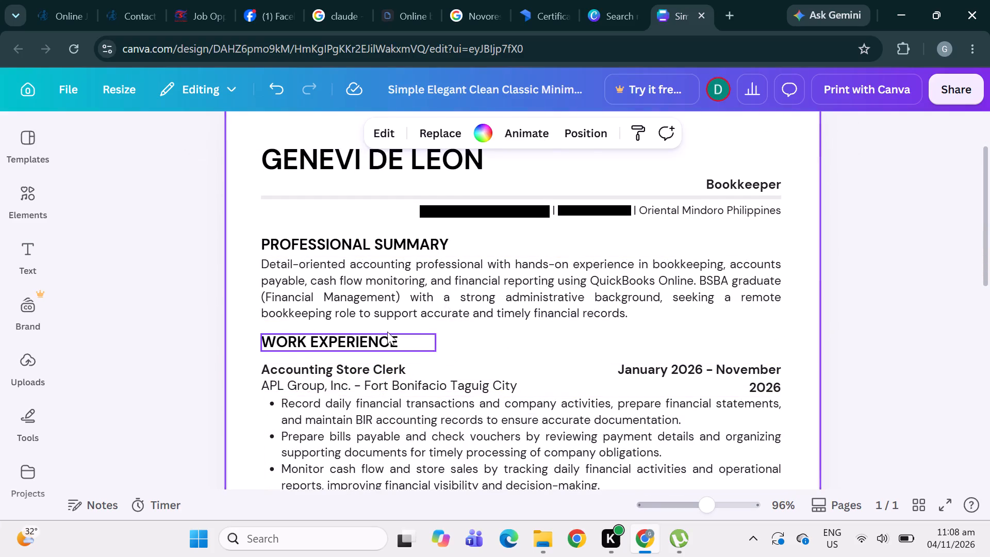
Check the font sizes of the two upper section headings and the Accounting Store Clerk title, company line and bullets.
{"action": "left_click", "coordinate": [374, 336]}
{"action": "left_click", "coordinate": [379, 242]}
{"action": "scroll", "coordinate": [398, 271], "scroll_direction": "down", "scroll_amount": 1}
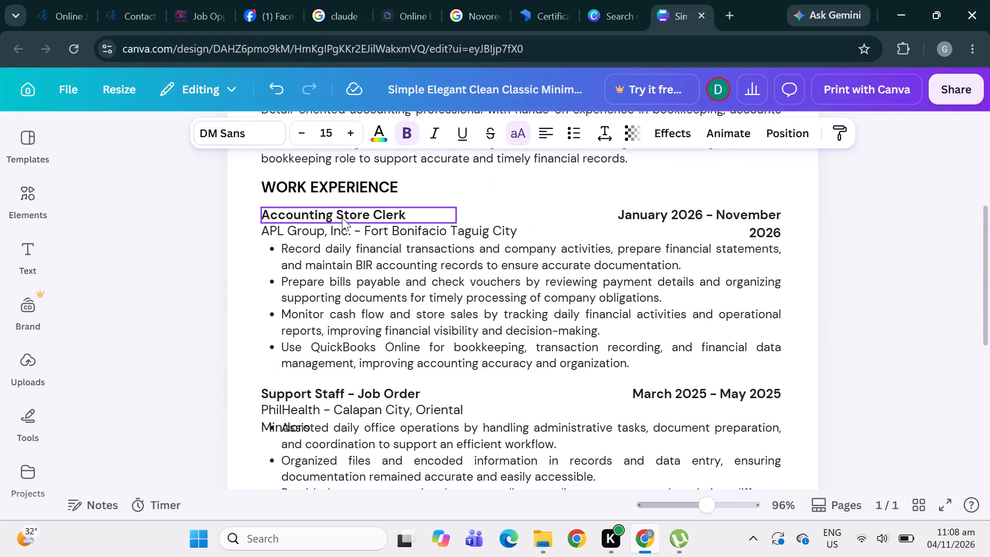
{"action": "left_click", "coordinate": [342, 218]}
{"action": "left_click", "coordinate": [353, 235]}
{"action": "left_click", "coordinate": [470, 295]}
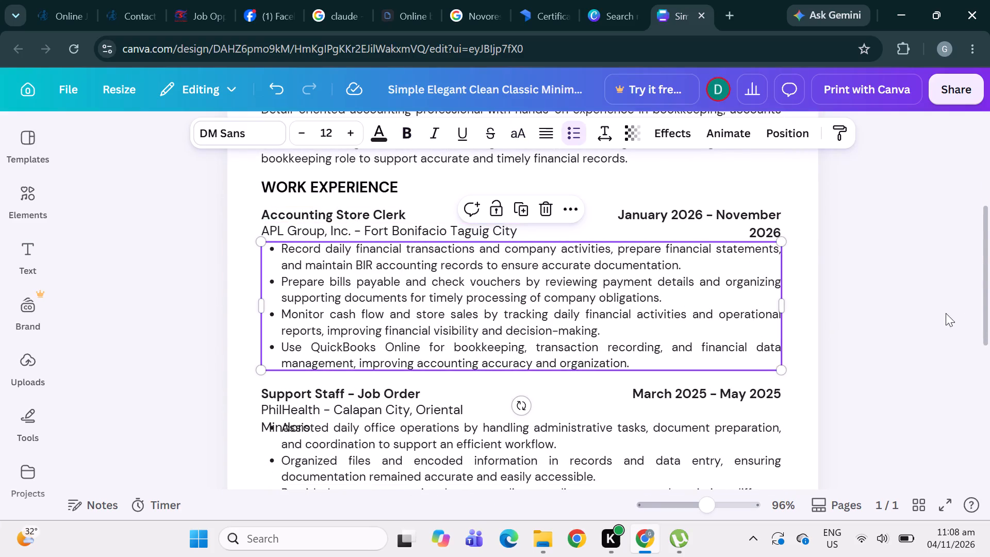
{"action": "left_click", "coordinate": [925, 313]}
Widen the January 2026 – November 2026 date text box so the range fits on one line.
{"action": "left_click", "coordinate": [723, 220]}
{"action": "left_click_drag", "start_coordinate": [599, 225], "coordinate": [577, 220]}
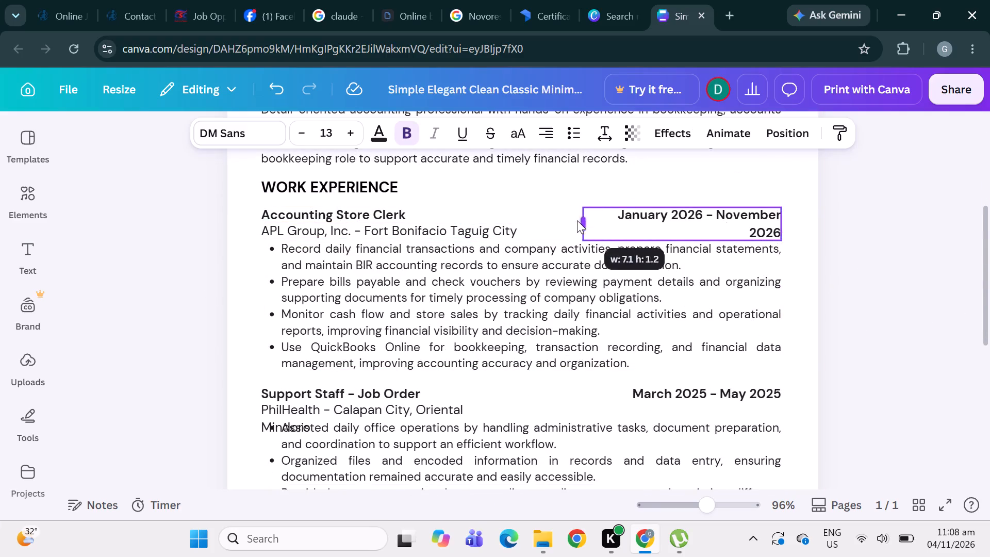
{"action": "left_click_drag", "start_coordinate": [577, 220], "coordinate": [569, 220]}
Widen the PhilHealth – Calapan City, Oriental Mindoro text box so it fits on one line.
{"action": "scroll", "coordinate": [679, 391], "scroll_direction": "down", "scroll_amount": 1}
{"action": "left_click", "coordinate": [458, 301]}
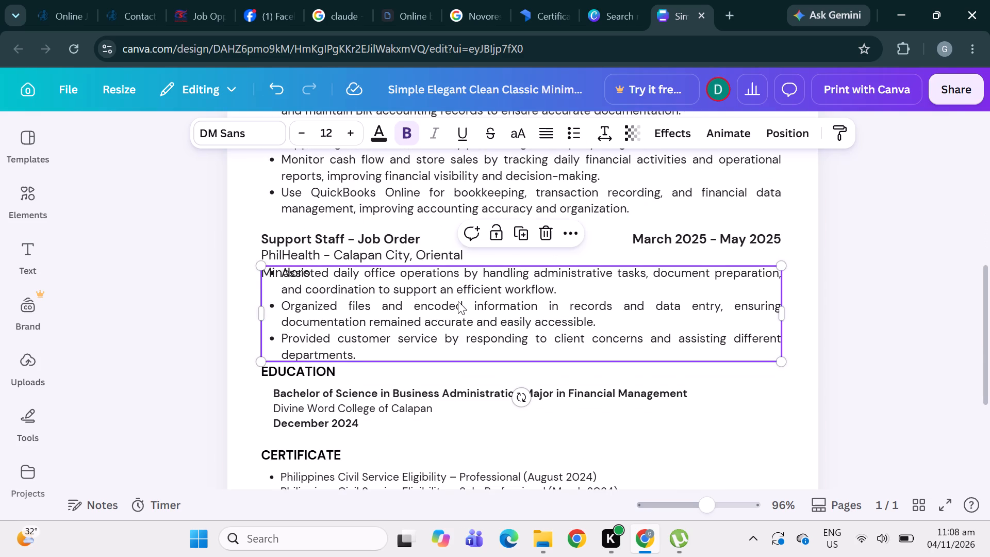
{"action": "left_click", "coordinate": [432, 260]}
{"action": "left_click_drag", "start_coordinate": [508, 270], "coordinate": [552, 266]}
Select all the headings and text of the Education, Certificate and Skills sections together.
{"action": "scroll", "coordinate": [534, 395], "scroll_direction": "down", "scroll_amount": 1}
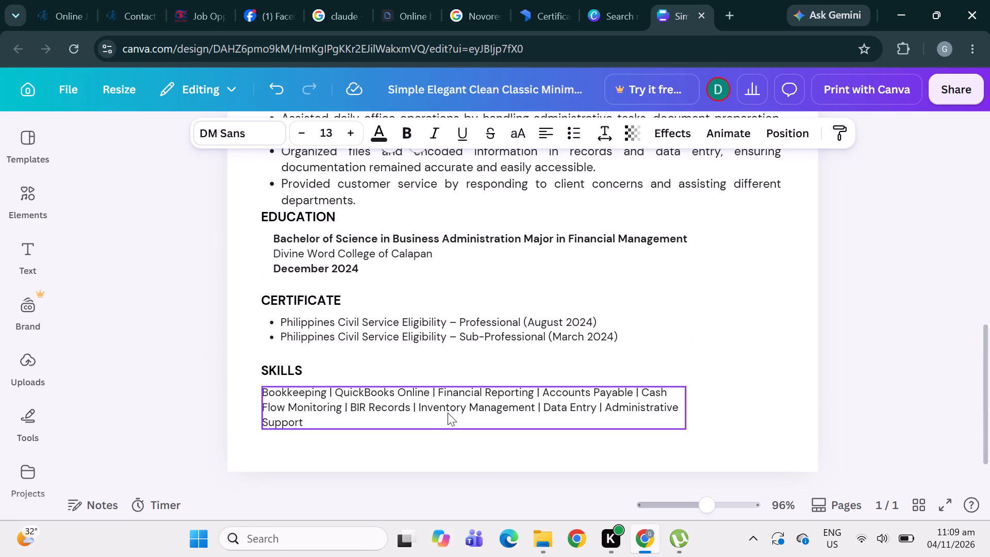
{"action": "left_click_drag", "start_coordinate": [442, 425], "coordinate": [418, 400]}
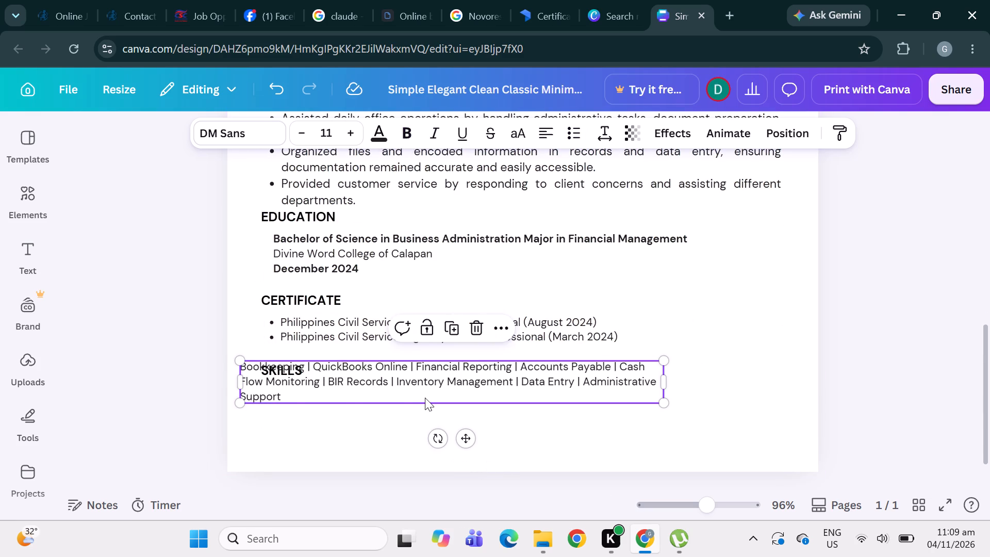
{"action": "key", "text": "ctrl+z"}
{"action": "left_click", "coordinate": [377, 437]}
{"action": "left_click_drag", "start_coordinate": [374, 450], "coordinate": [318, 330]}
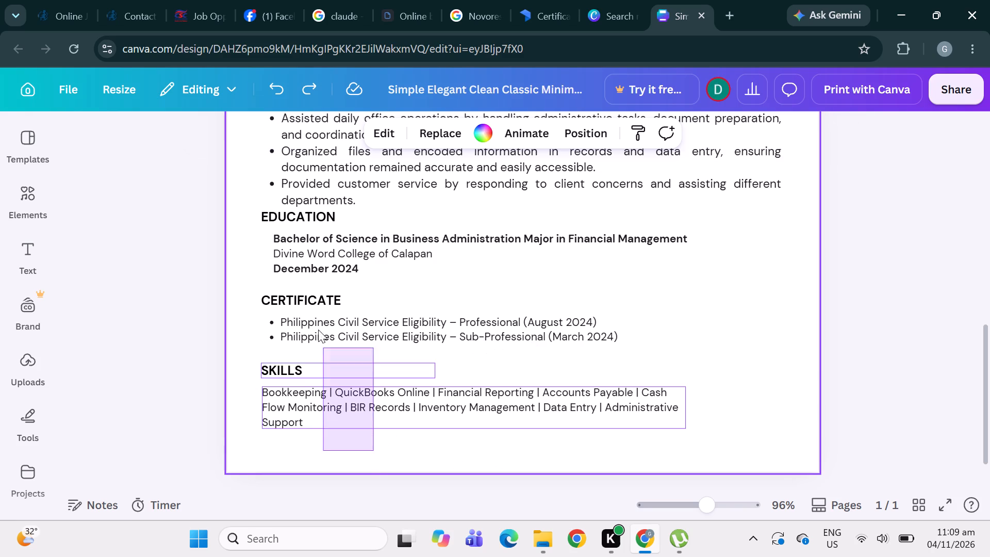
{"action": "left_click_drag", "start_coordinate": [318, 330], "coordinate": [270, 219]}
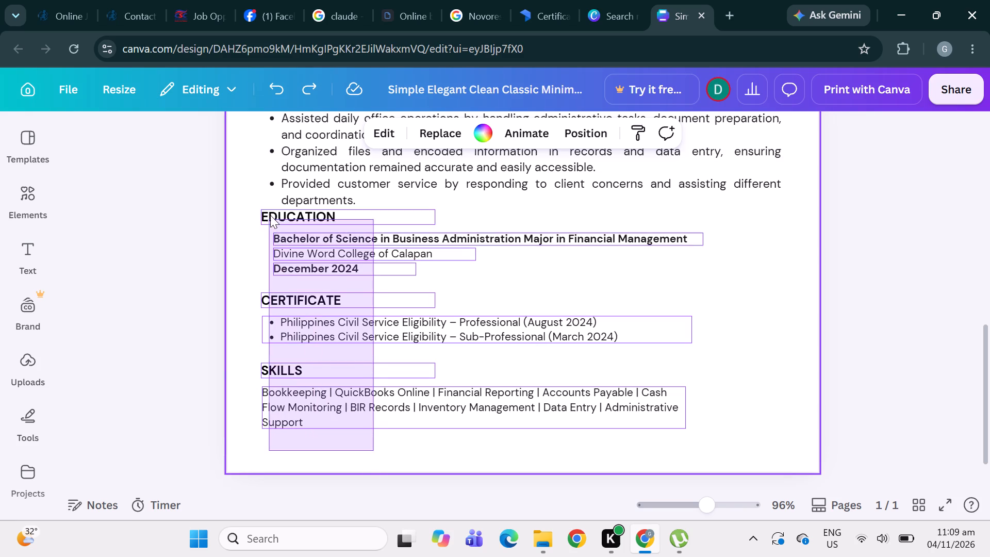